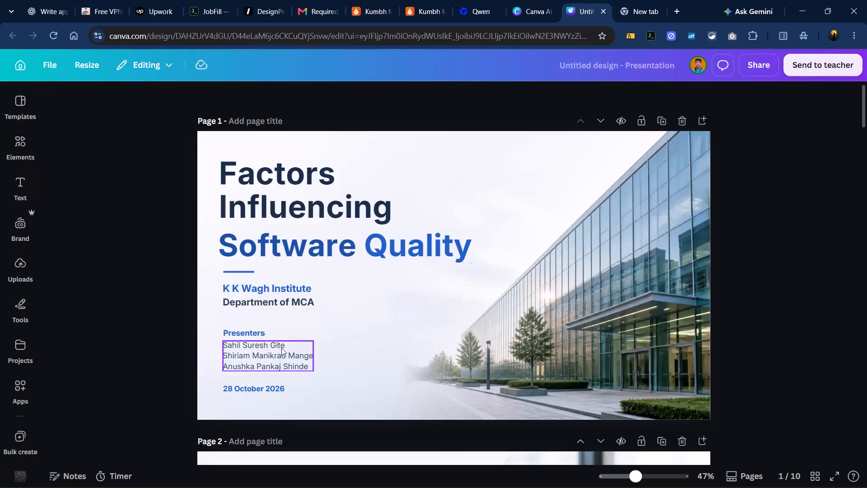
pyautogui.scroll(-4, 305, 347)
pyautogui.scroll(2, 313, 341)
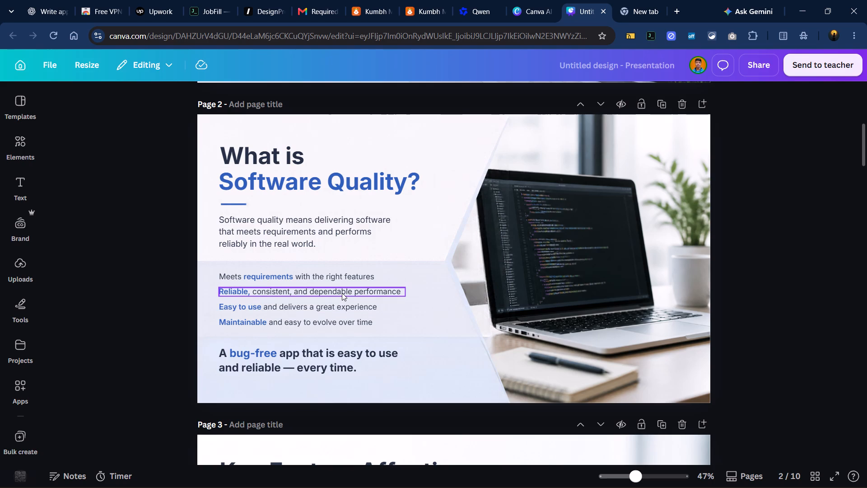
pyautogui.click(342, 293)
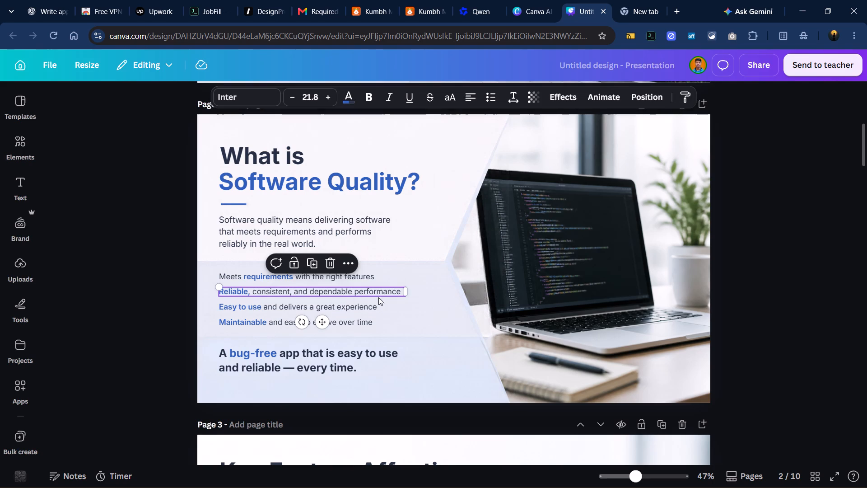
pyautogui.click(431, 307)
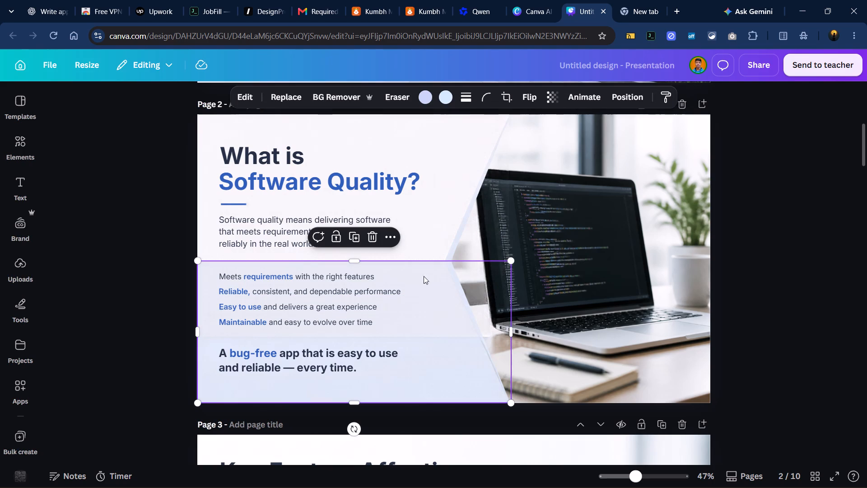
pyautogui.click(140, 307)
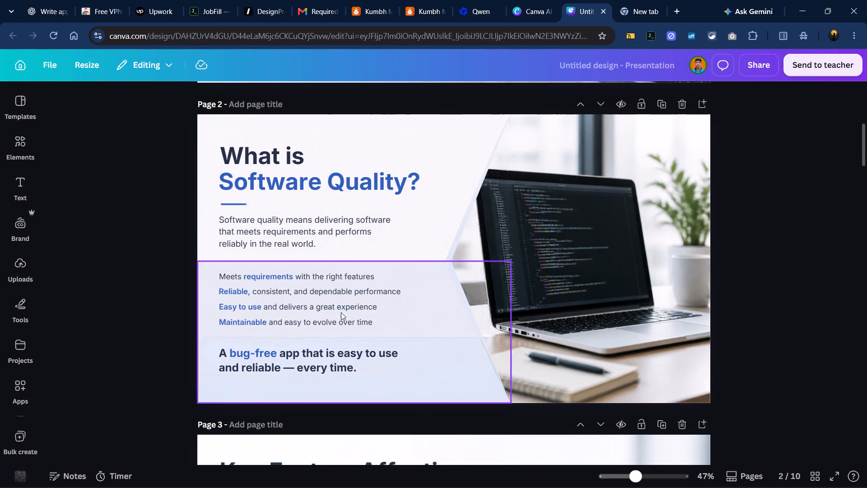
pyautogui.scroll(-1, 351, 315)
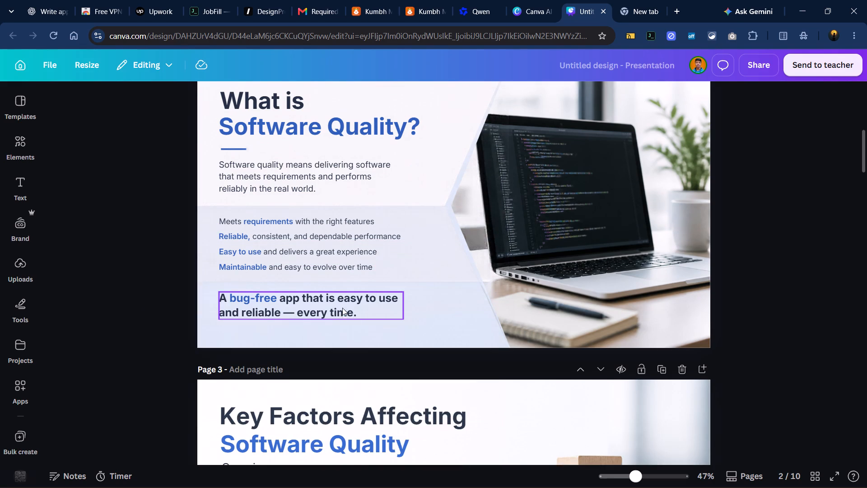
pyautogui.scroll(-2, 379, 305)
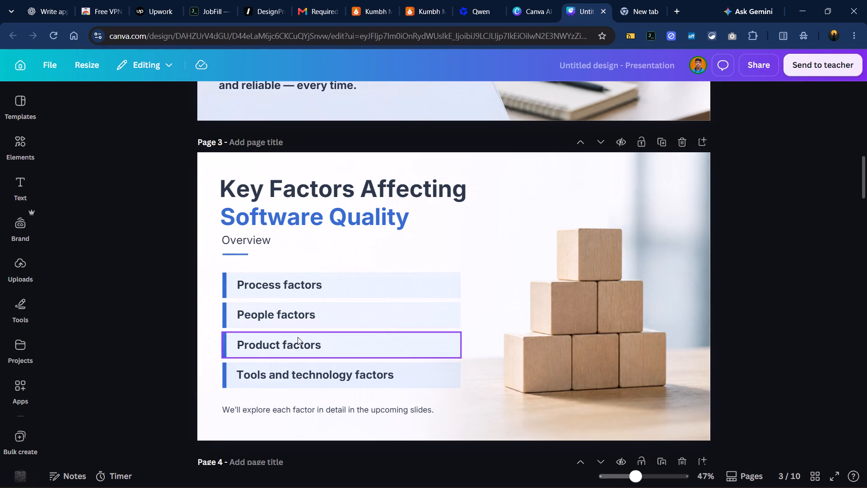
pyautogui.scroll(-1, 333, 340)
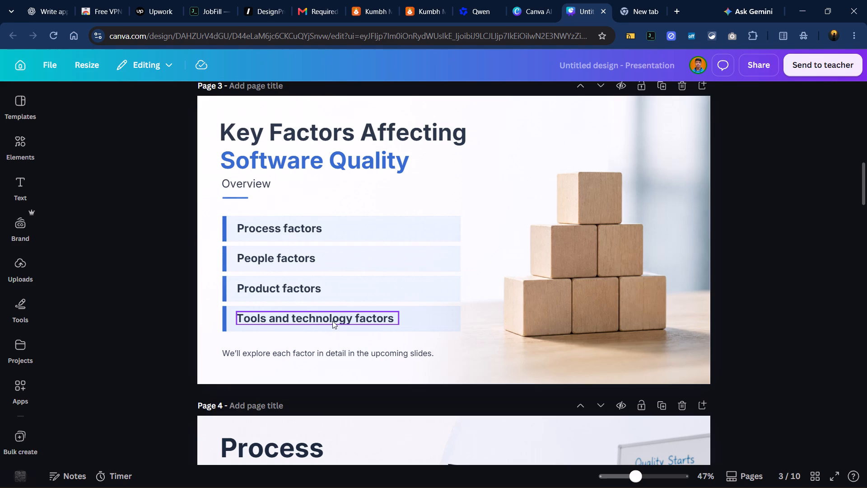
pyautogui.scroll(-3, 332, 321)
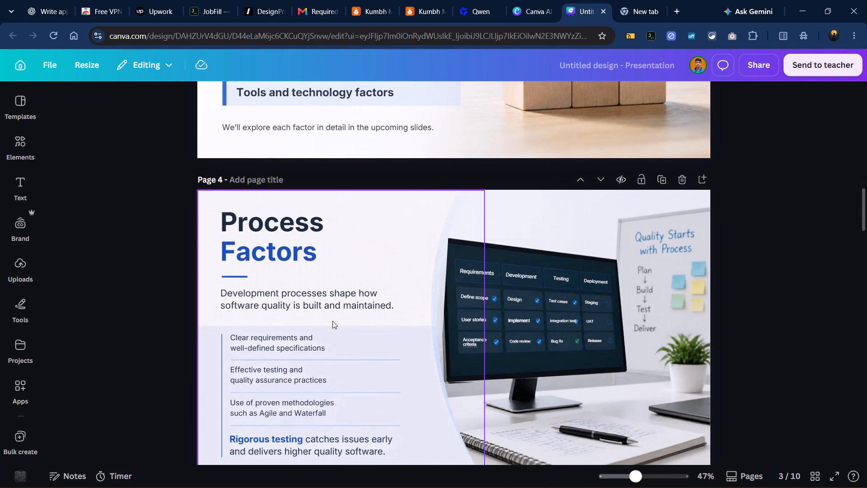
pyautogui.scroll(-5, 311, 234)
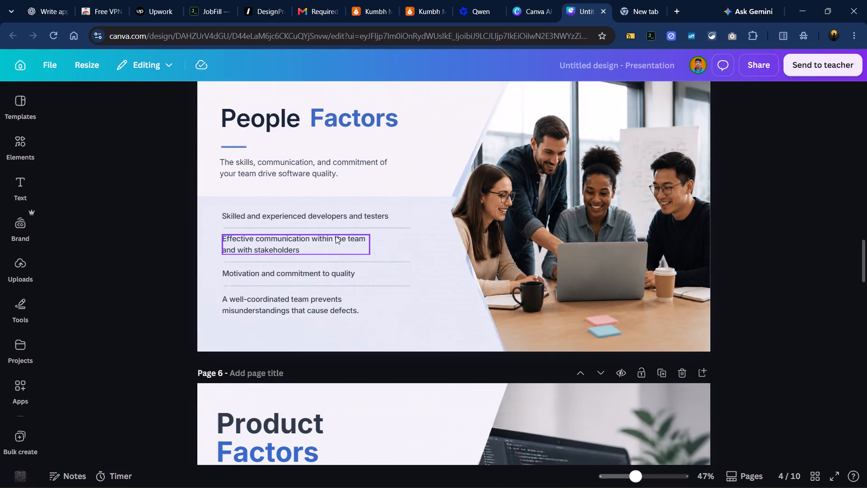
pyautogui.scroll(-5, 336, 236)
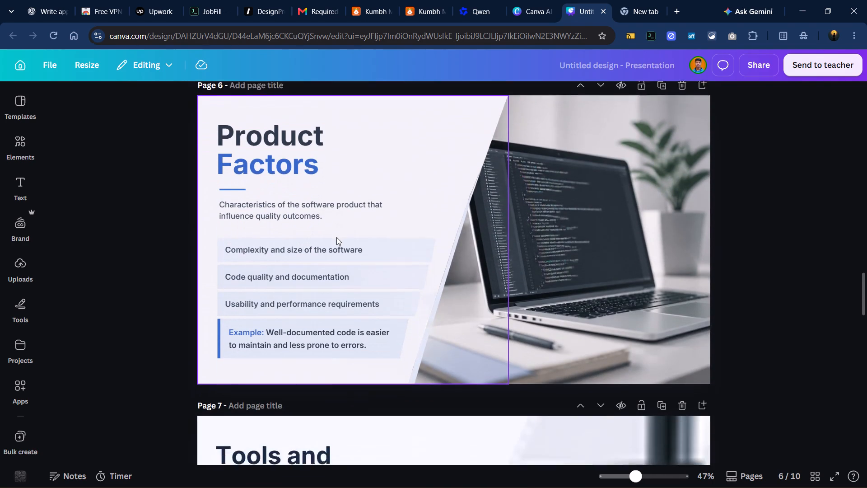
pyautogui.scroll(-4, 336, 238)
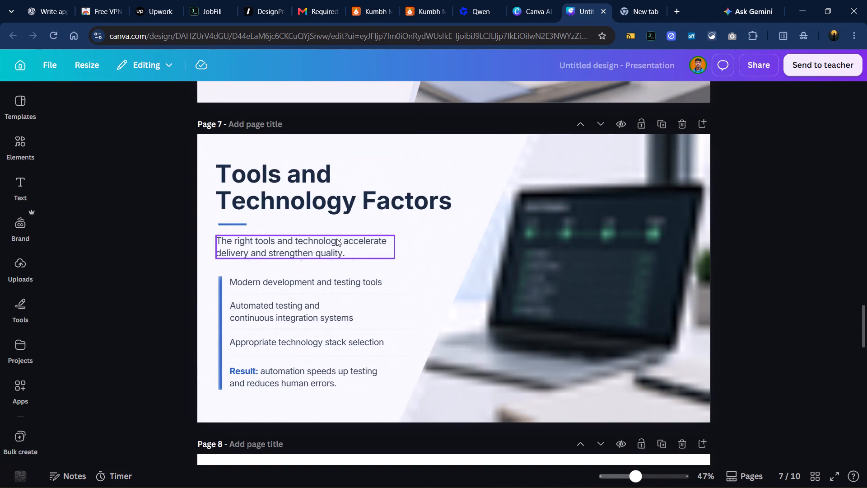
pyautogui.scroll(2, 336, 281)
pyautogui.scroll(-2, 336, 281)
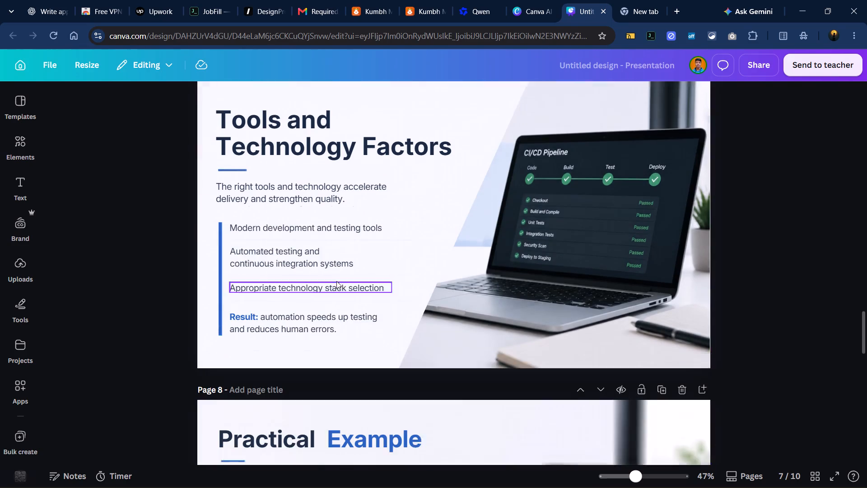
pyautogui.scroll(-6, 336, 281)
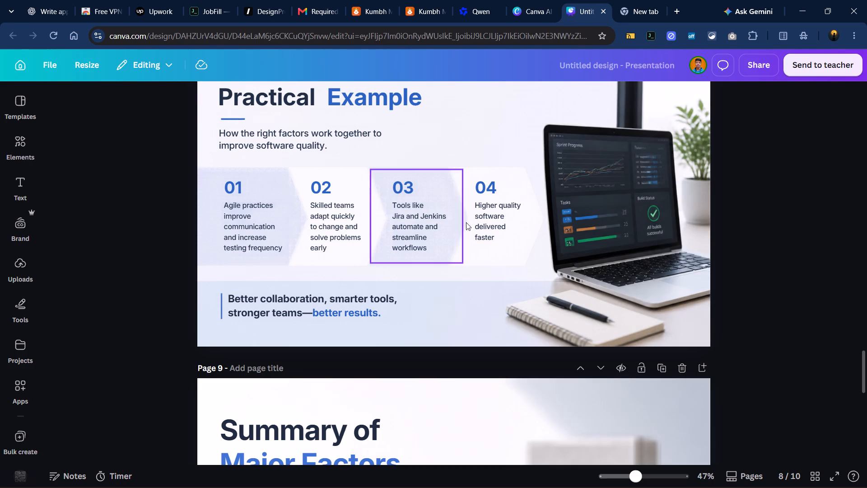
pyautogui.scroll(-3, 431, 224)
pyautogui.scroll(-5, 390, 225)
pyautogui.scroll(1, 392, 241)
pyautogui.scroll(-2, 392, 241)
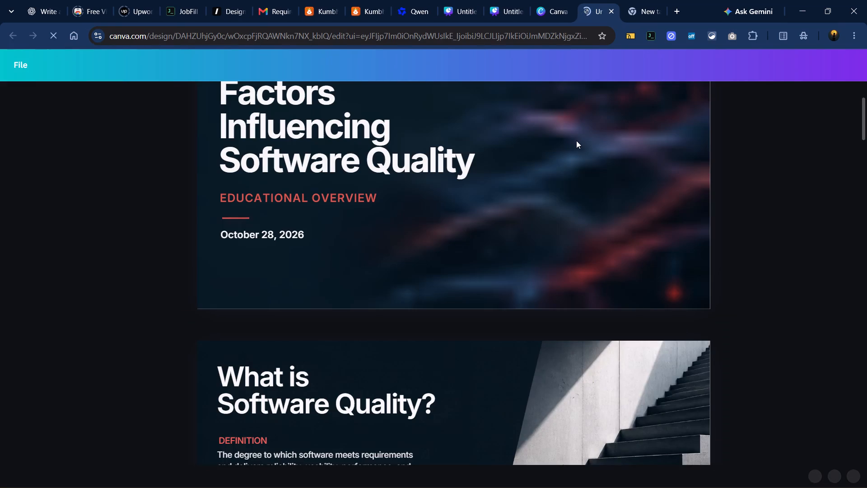
# Read through the new presentation from its cover to the Product Factors Affecting Quality slide.
pyautogui.scroll(2, 581, 170)
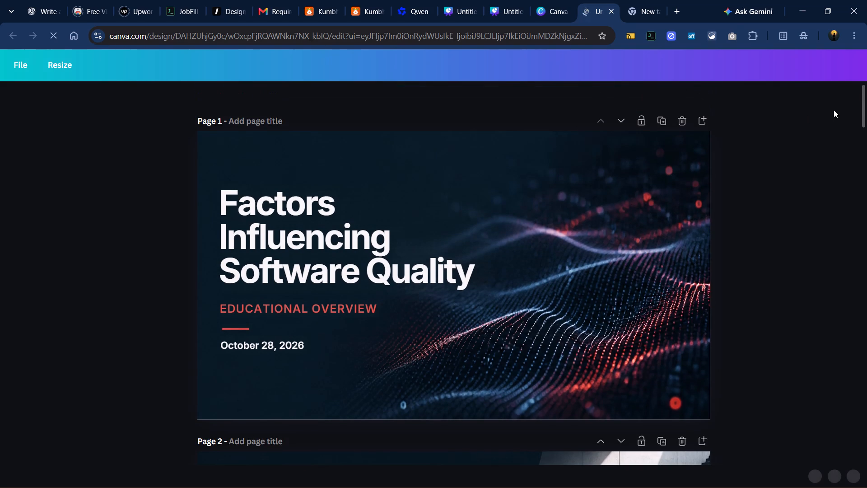
pyautogui.moveTo(866, 103); pyautogui.dragTo(866, 144)
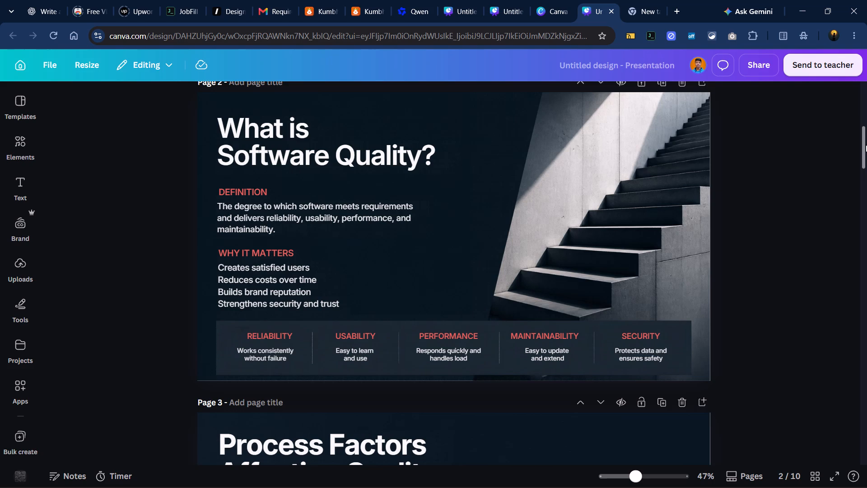
pyautogui.moveTo(866, 145); pyautogui.dragTo(865, 154)
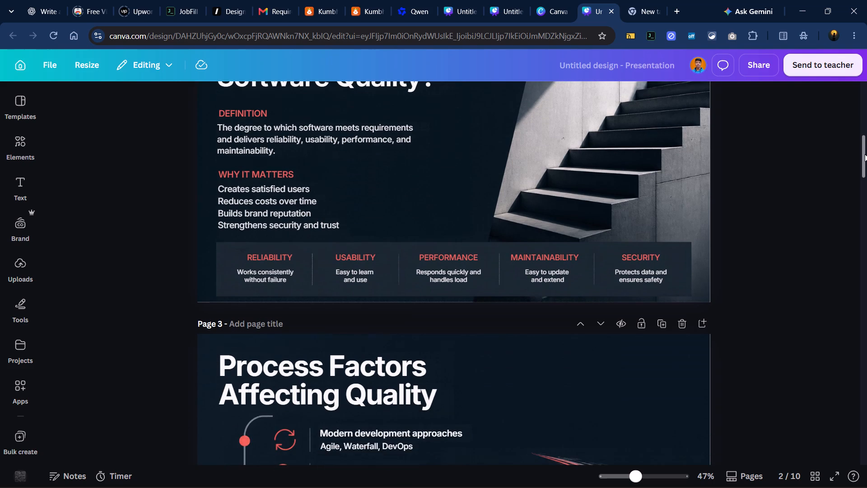
pyautogui.moveTo(865, 154); pyautogui.dragTo(864, 178)
pyautogui.moveTo(864, 178); pyautogui.dragTo(864, 195)
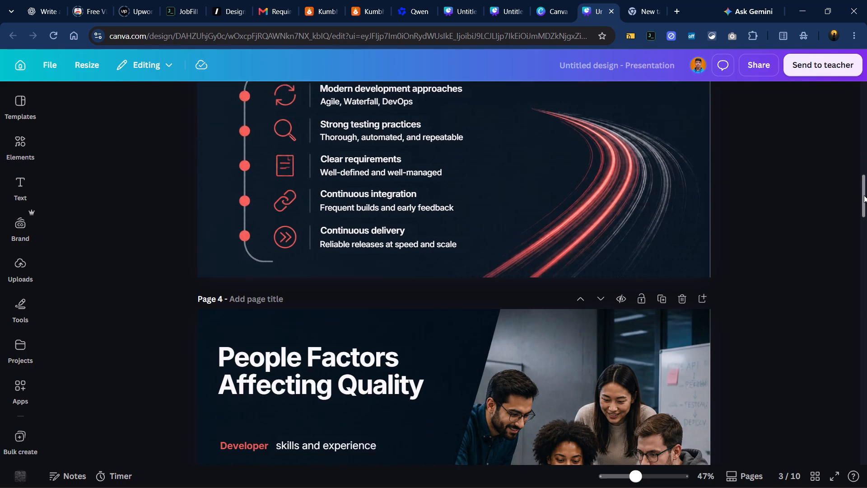
pyautogui.moveTo(864, 195); pyautogui.dragTo(866, 220)
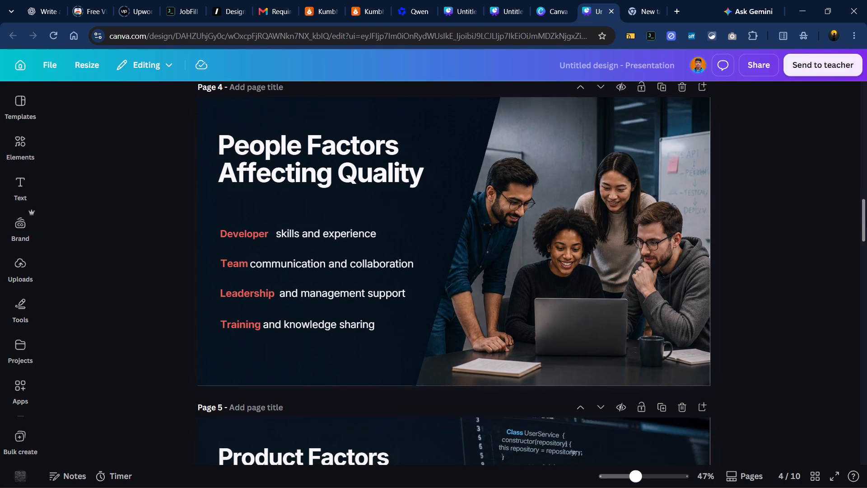
pyautogui.moveTo(866, 220); pyautogui.dragTo(866, 221)
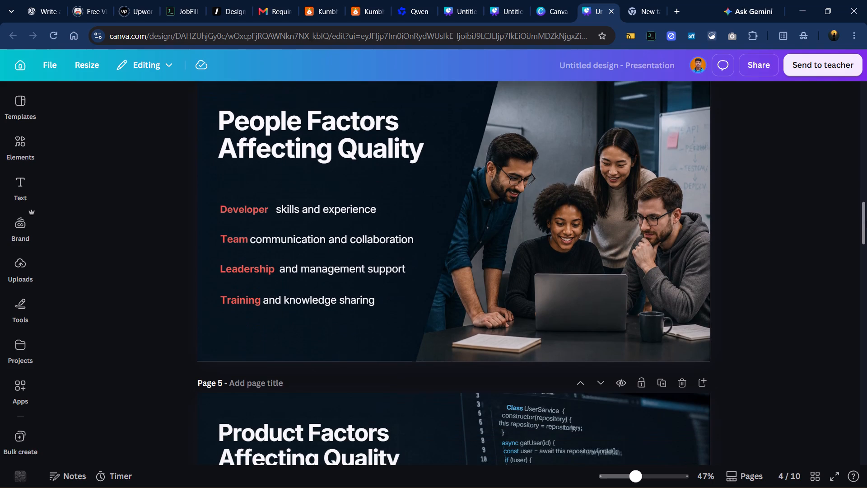
pyautogui.moveTo(866, 221); pyautogui.dragTo(866, 237)
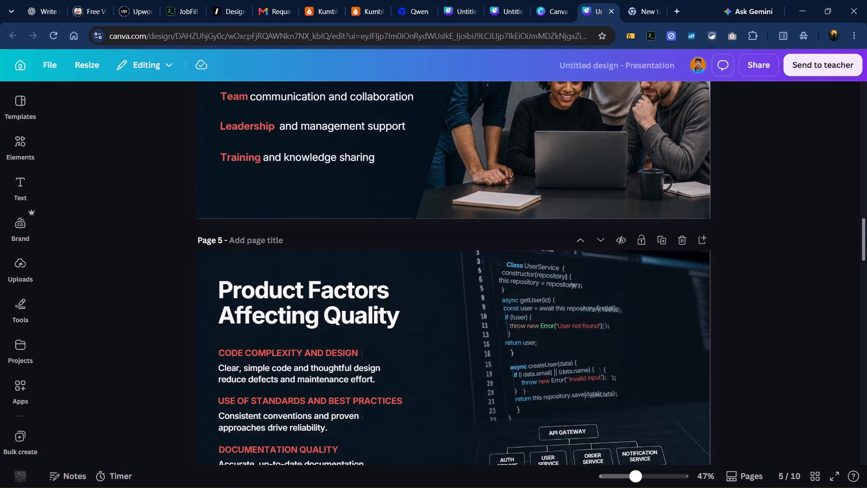
pyautogui.moveTo(866, 237); pyautogui.dragTo(866, 247)
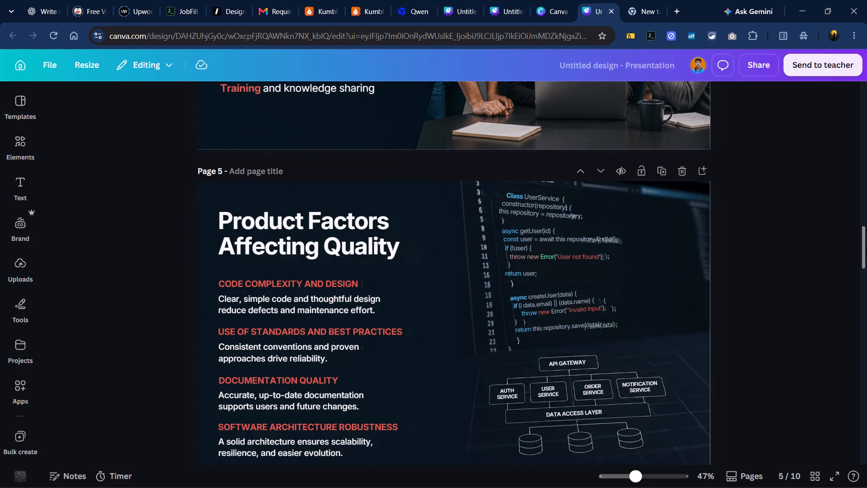
# Read through the rest of the presentation from the Internal vs External Quality Factors slide to the closing Questions slide.
pyautogui.moveTo(866, 247); pyautogui.dragTo(866, 282)
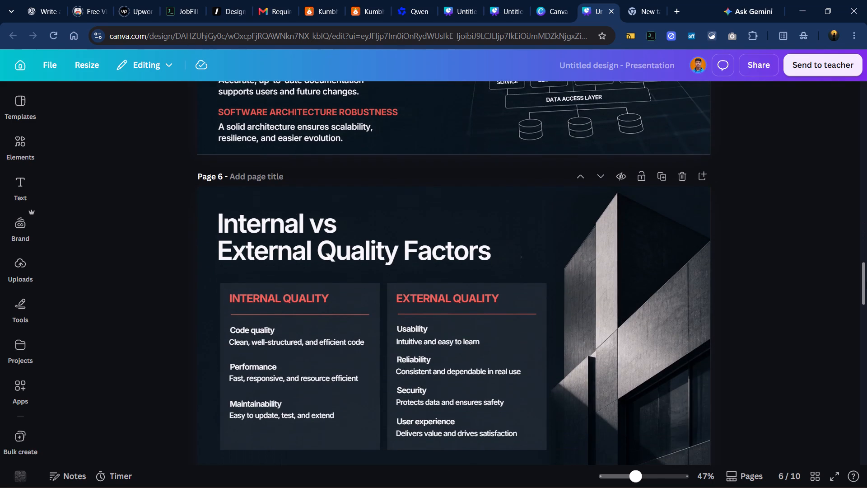
pyautogui.moveTo(866, 282); pyautogui.dragTo(857, 320)
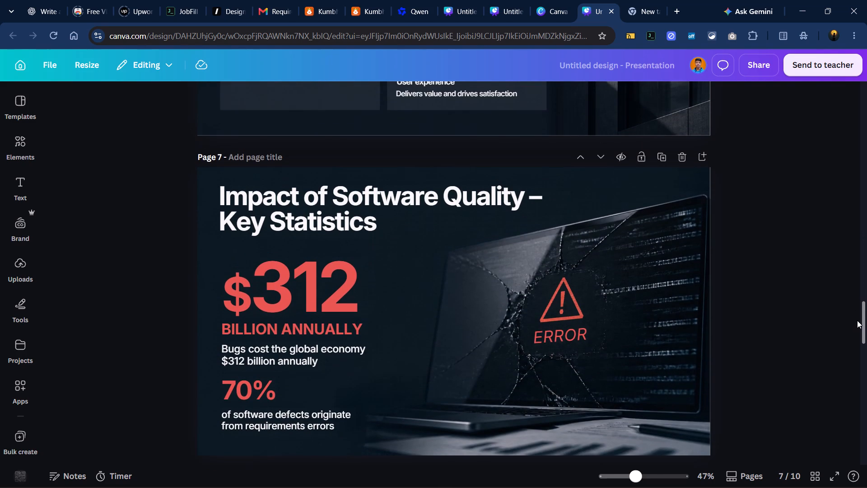
pyautogui.moveTo(857, 320); pyautogui.dragTo(858, 319)
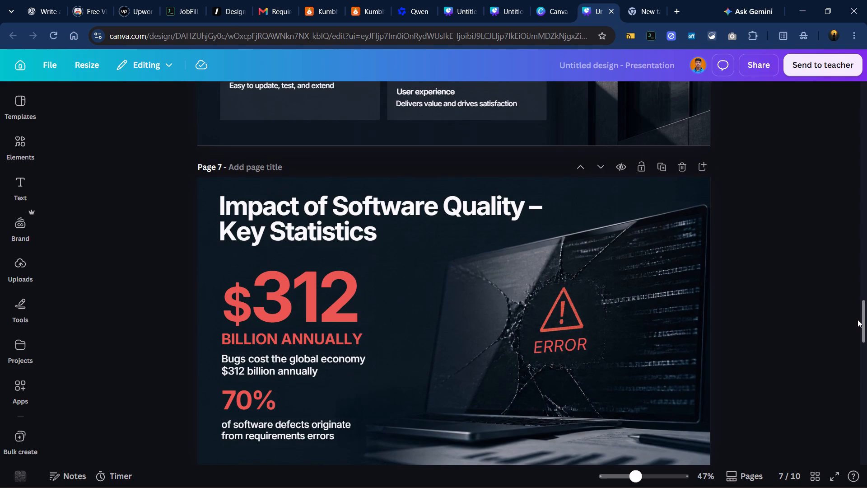
pyautogui.moveTo(858, 319); pyautogui.dragTo(858, 319)
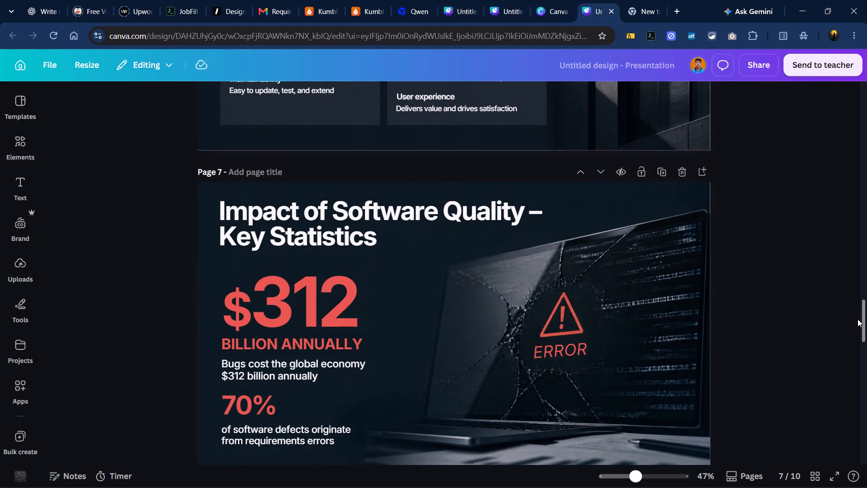
pyautogui.moveTo(858, 319); pyautogui.dragTo(858, 329)
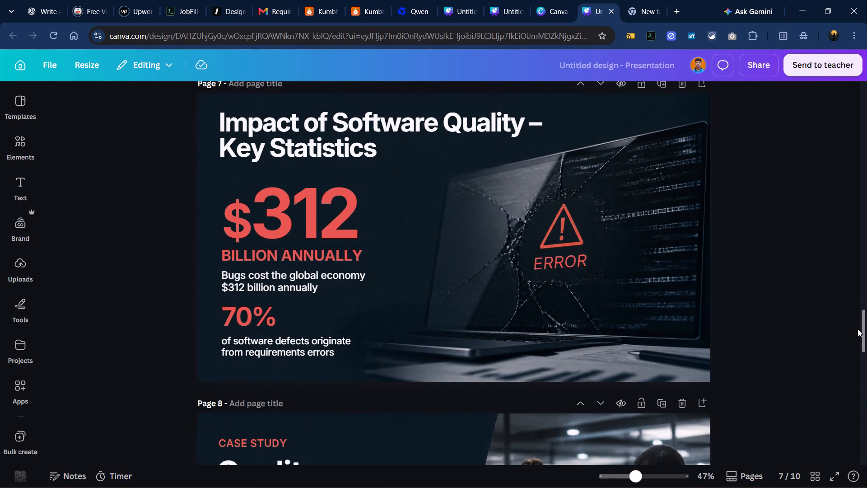
pyautogui.moveTo(858, 329); pyautogui.dragTo(858, 352)
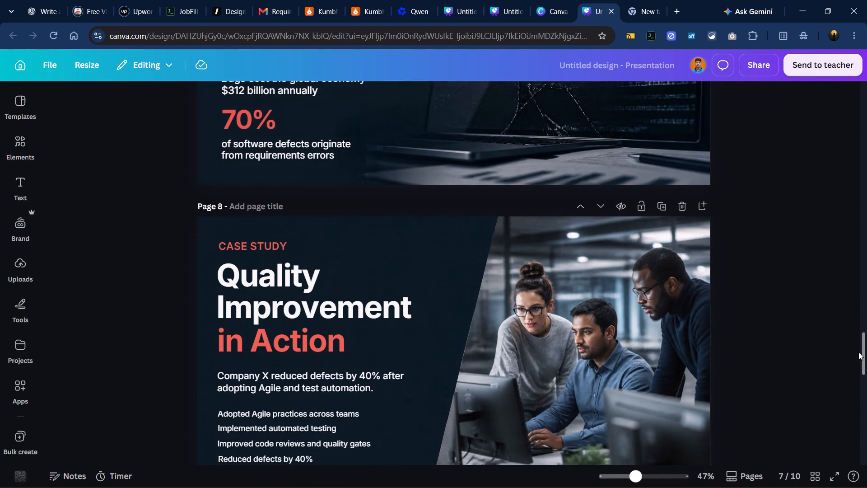
pyautogui.moveTo(858, 352); pyautogui.dragTo(861, 362)
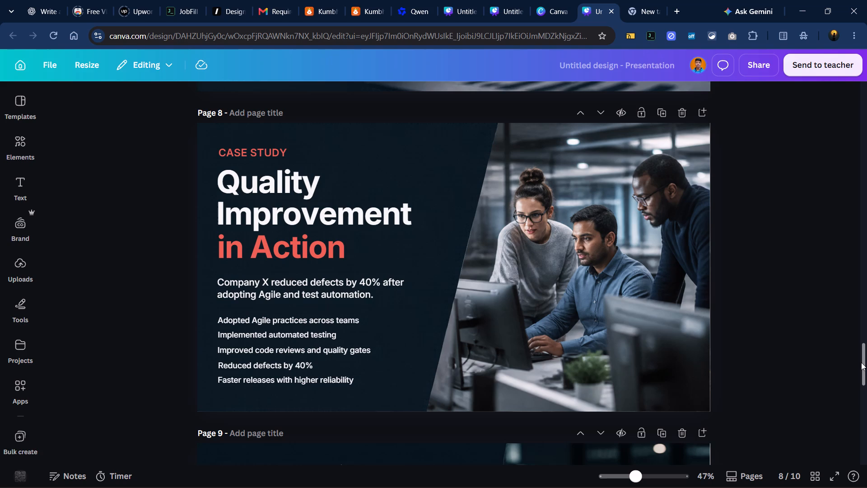
pyautogui.moveTo(861, 362); pyautogui.dragTo(861, 368)
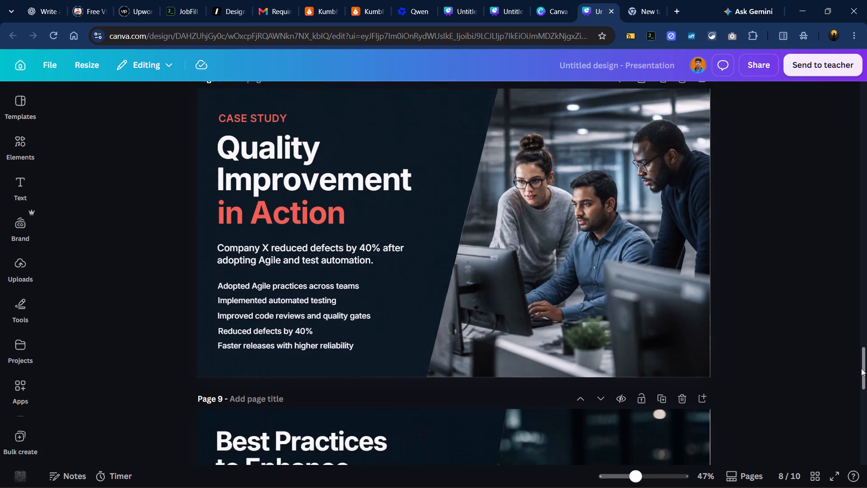
pyautogui.moveTo(861, 368); pyautogui.dragTo(860, 396)
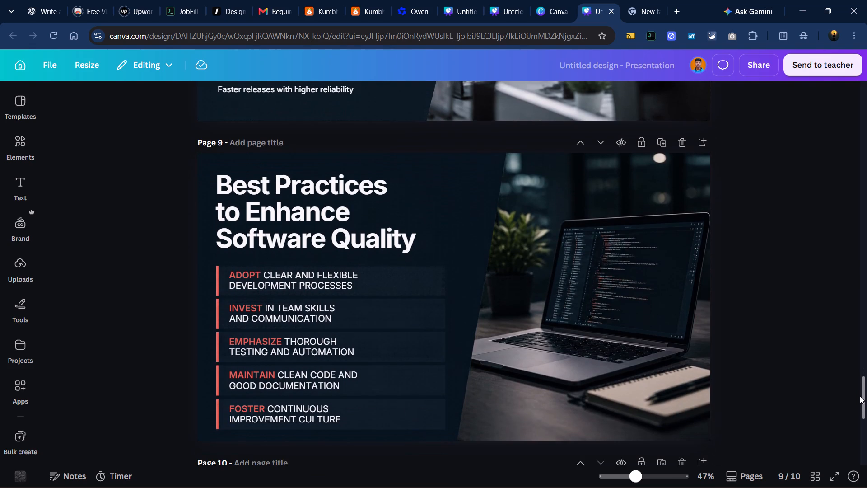
pyautogui.moveTo(860, 396); pyautogui.dragTo(860, 396)
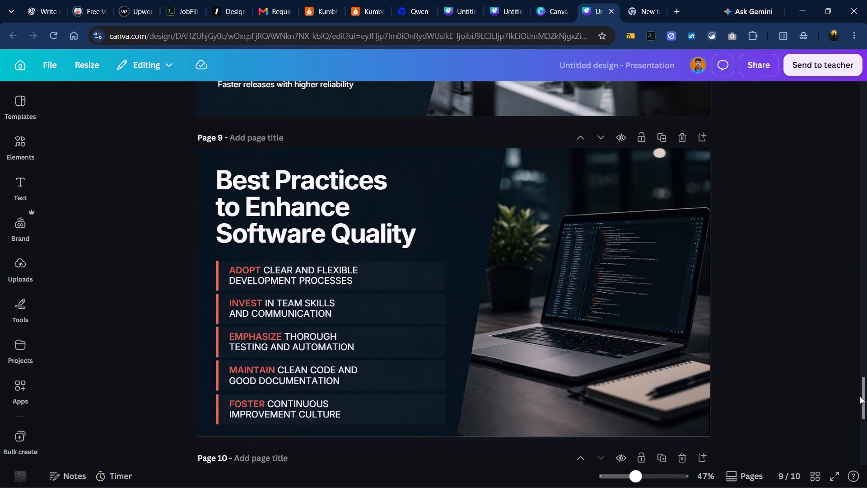
pyautogui.moveTo(860, 396); pyautogui.dragTo(860, 398)
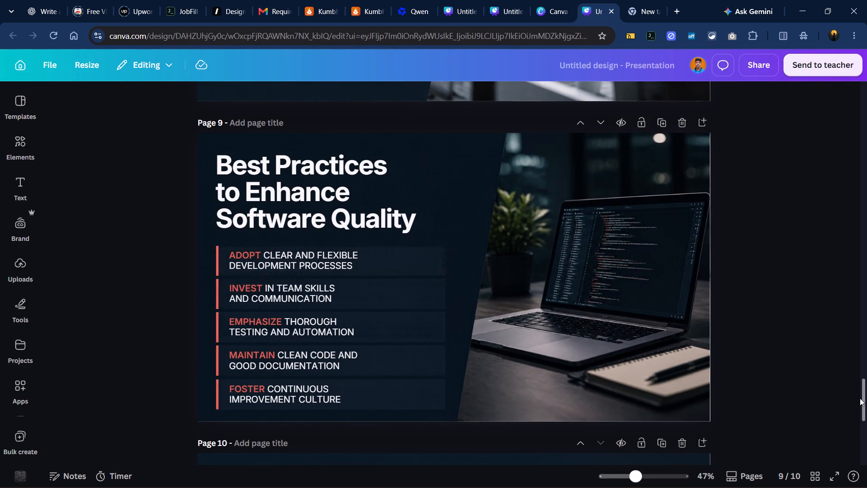
pyautogui.moveTo(860, 398); pyautogui.dragTo(858, 422)
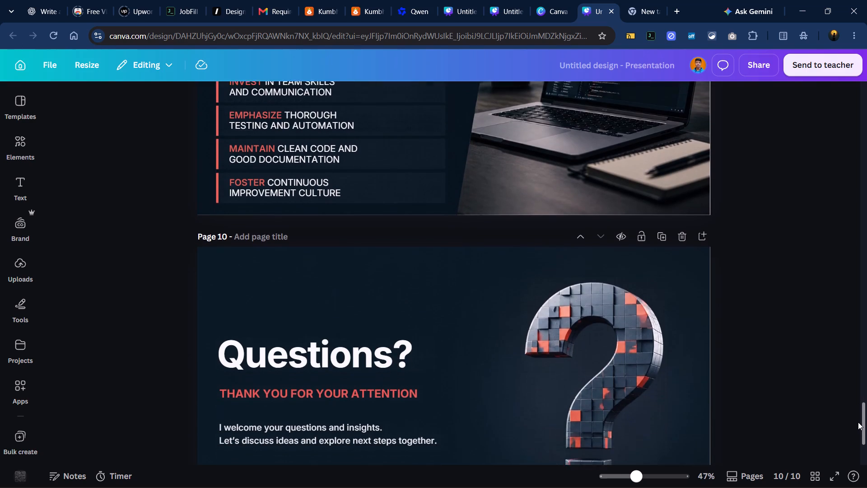
pyautogui.moveTo(858, 422); pyautogui.dragTo(855, 433)
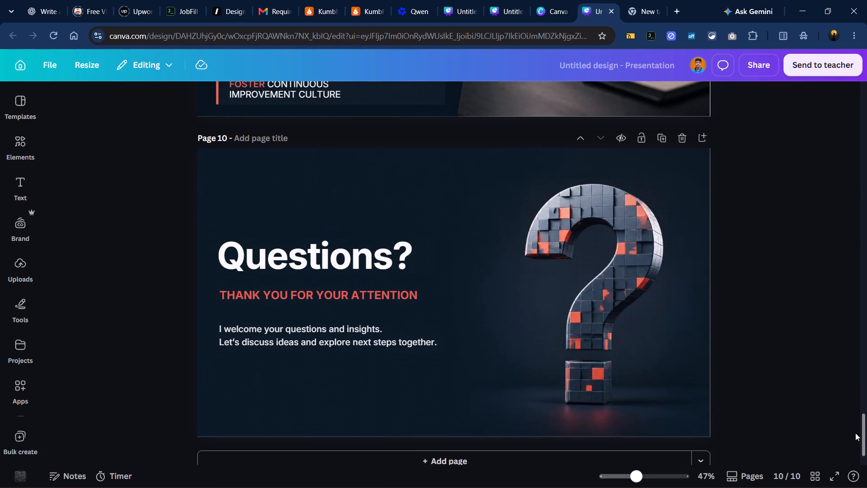
pyautogui.moveTo(855, 433); pyautogui.dragTo(855, 433)
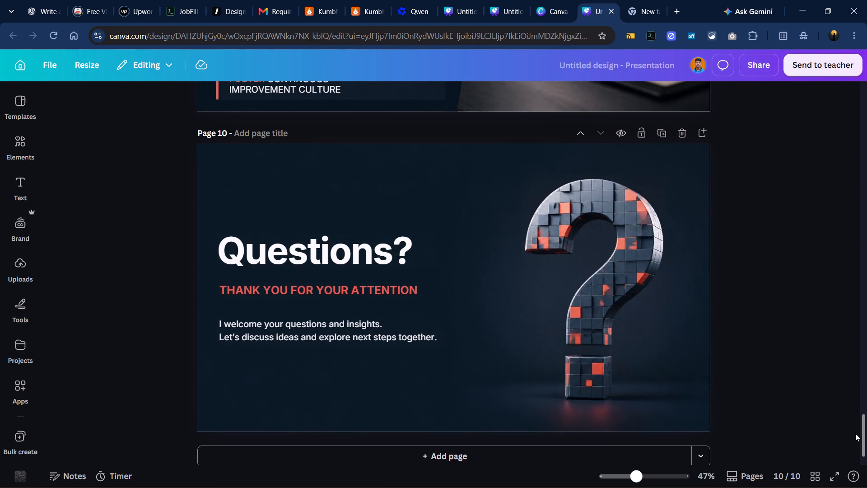
pyautogui.moveTo(855, 433); pyautogui.dragTo(855, 434)
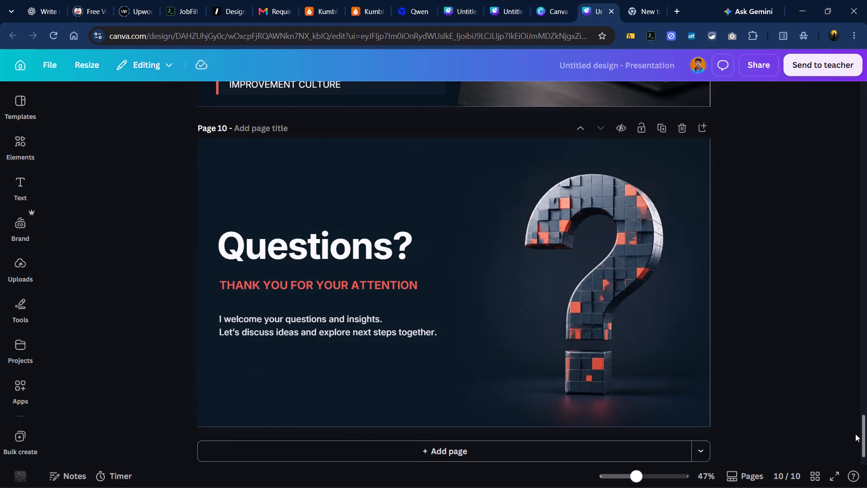
# Go back to the Impact of Software Quality – Key Statistics slide and re-examine it along with its neighbouring slides.
pyautogui.moveTo(855, 434); pyautogui.dragTo(862, 426)
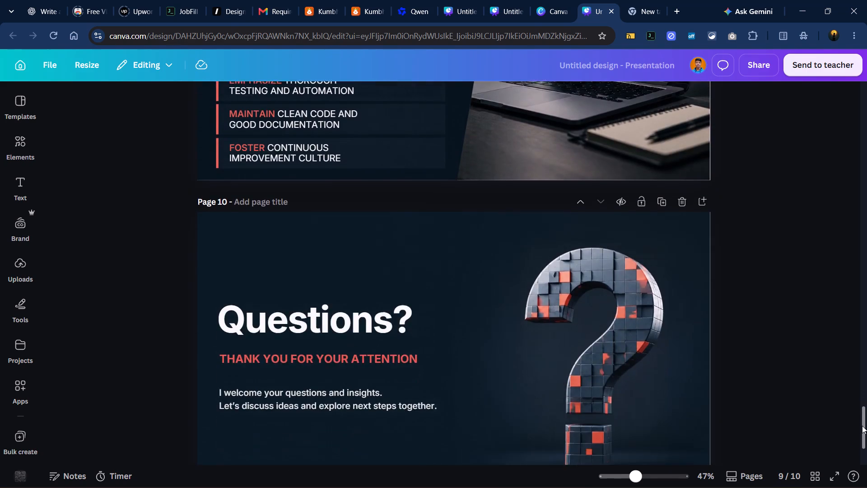
pyautogui.moveTo(862, 426); pyautogui.dragTo(859, 305)
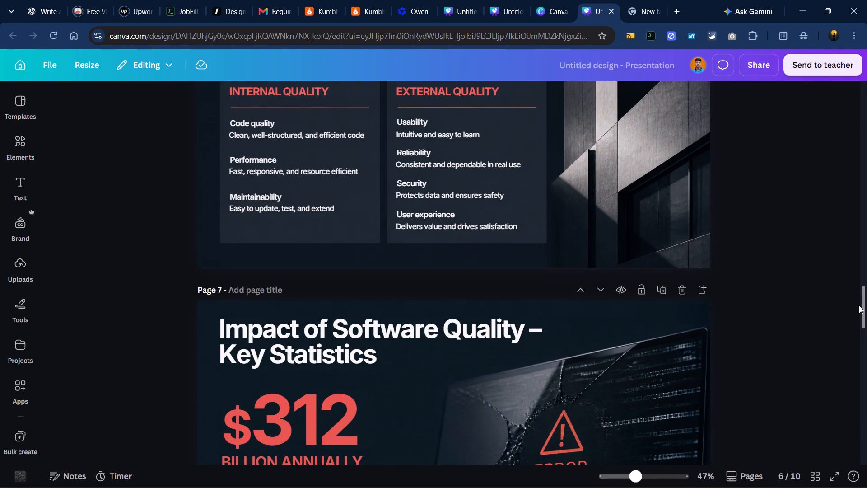
pyautogui.moveTo(859, 305); pyautogui.dragTo(861, 310)
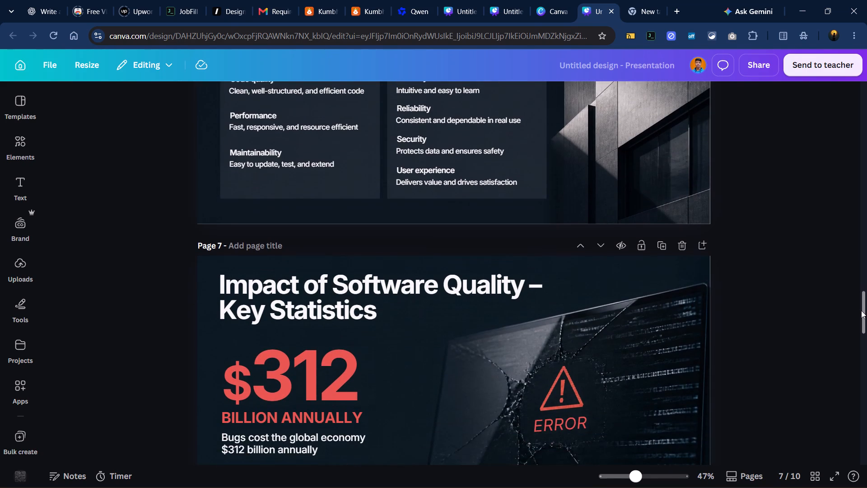
pyautogui.moveTo(861, 310); pyautogui.dragTo(863, 316)
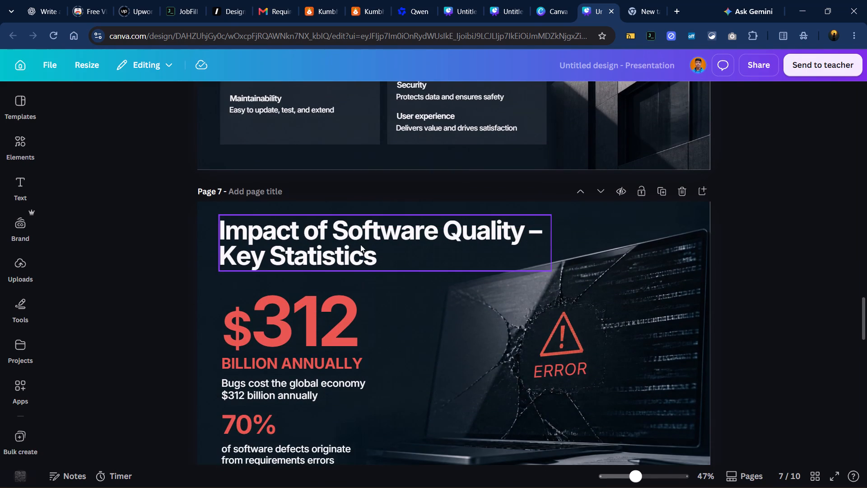
pyautogui.moveTo(864, 315); pyautogui.dragTo(864, 319)
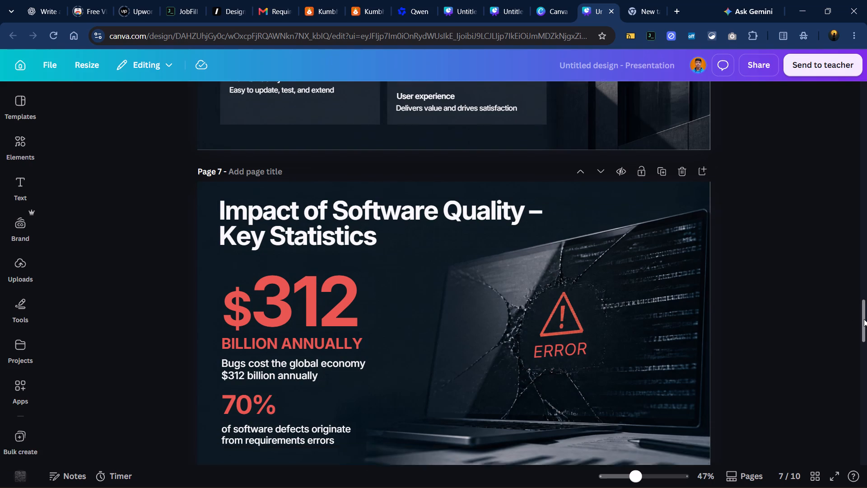
pyautogui.moveTo(864, 319); pyautogui.dragTo(864, 356)
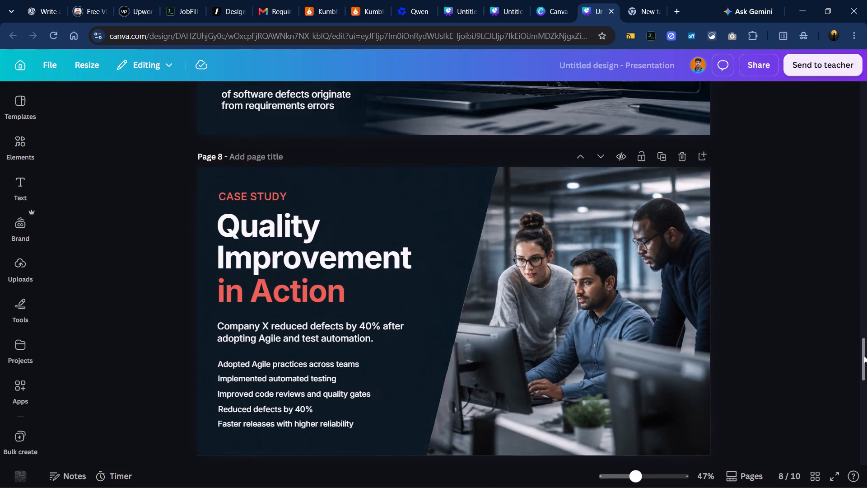
pyautogui.moveTo(864, 356); pyautogui.dragTo(859, 325)
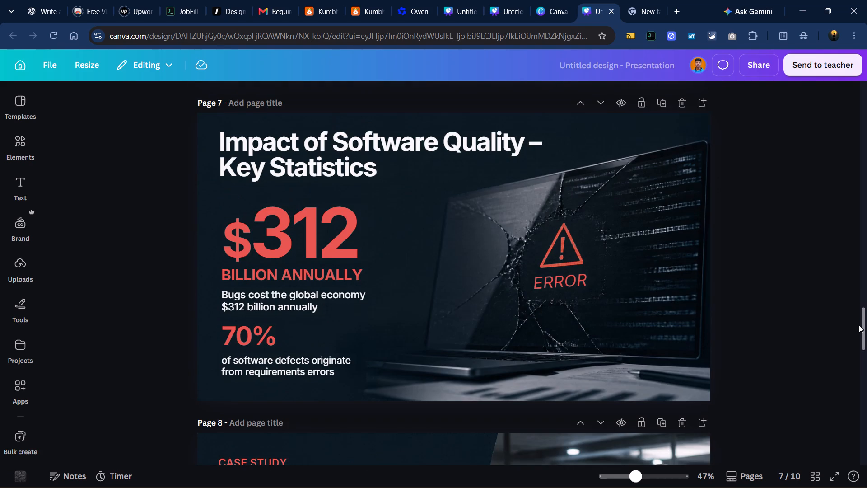
pyautogui.moveTo(859, 325); pyautogui.dragTo(859, 297)
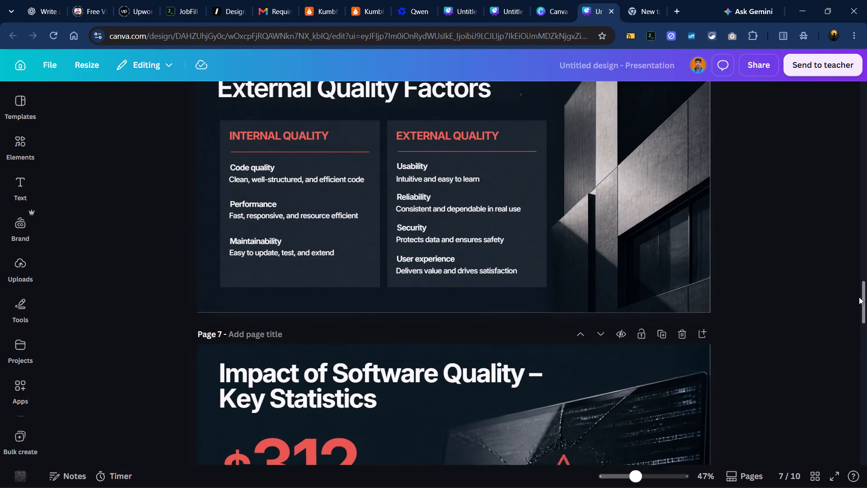
pyautogui.moveTo(859, 297); pyautogui.dragTo(861, 319)
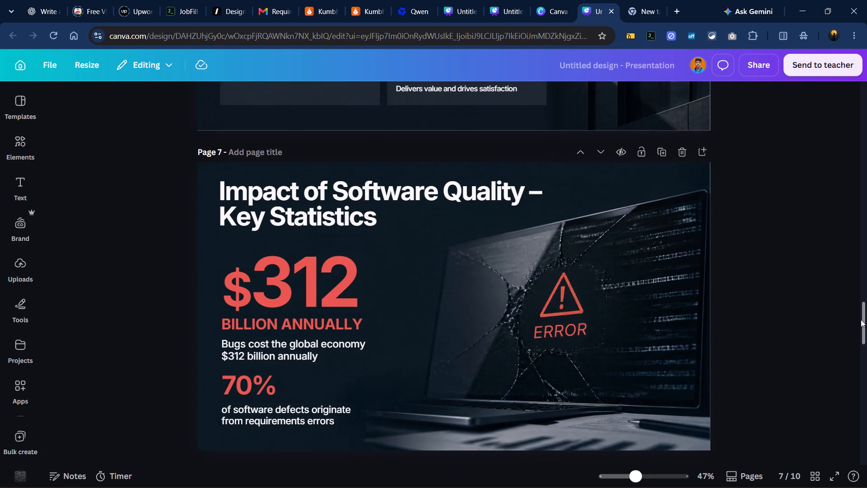
pyautogui.moveTo(861, 319); pyautogui.dragTo(861, 320)
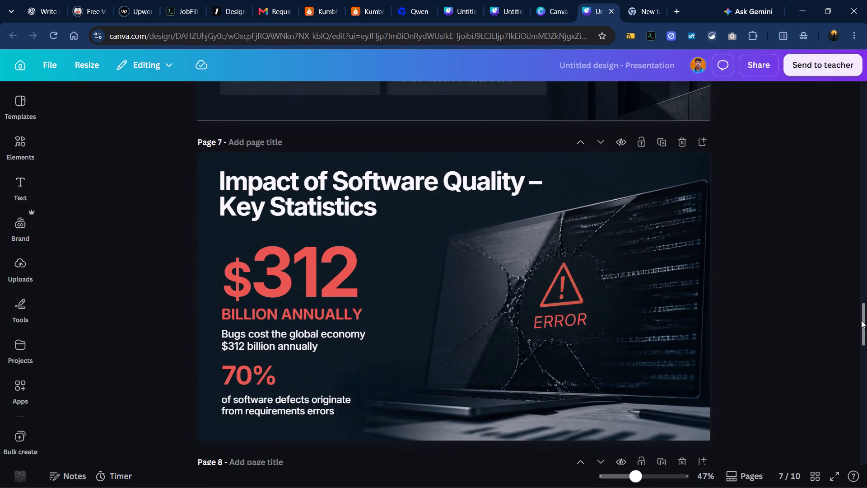
pyautogui.moveTo(861, 320); pyautogui.dragTo(862, 320)
pyautogui.moveTo(862, 320); pyautogui.dragTo(862, 282)
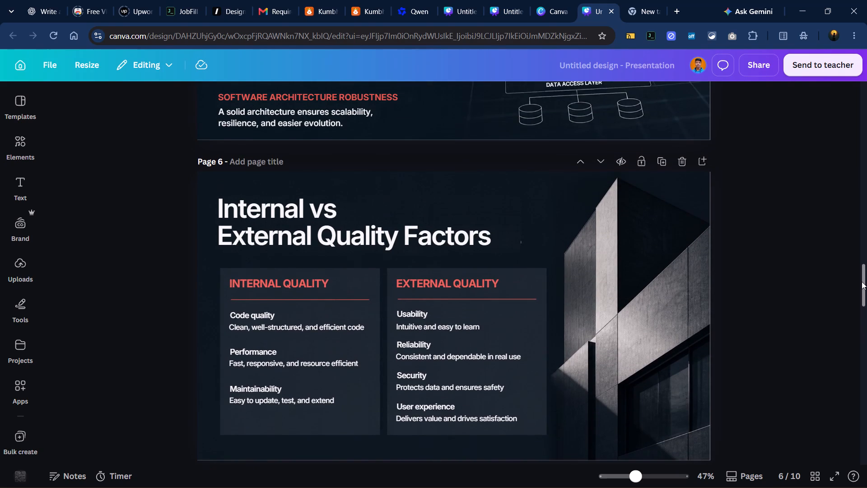
pyautogui.moveTo(862, 282); pyautogui.dragTo(860, 272)
pyautogui.moveTo(863, 276); pyautogui.dragTo(864, 258)
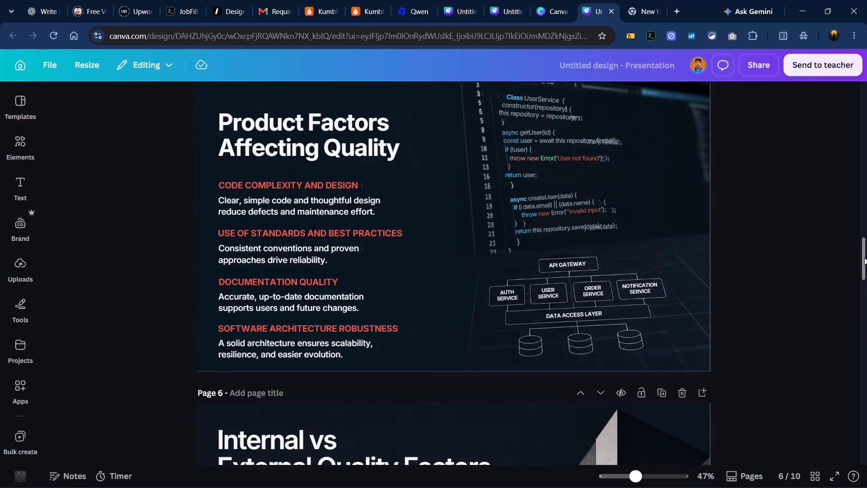
pyautogui.moveTo(864, 258); pyautogui.dragTo(866, 218)
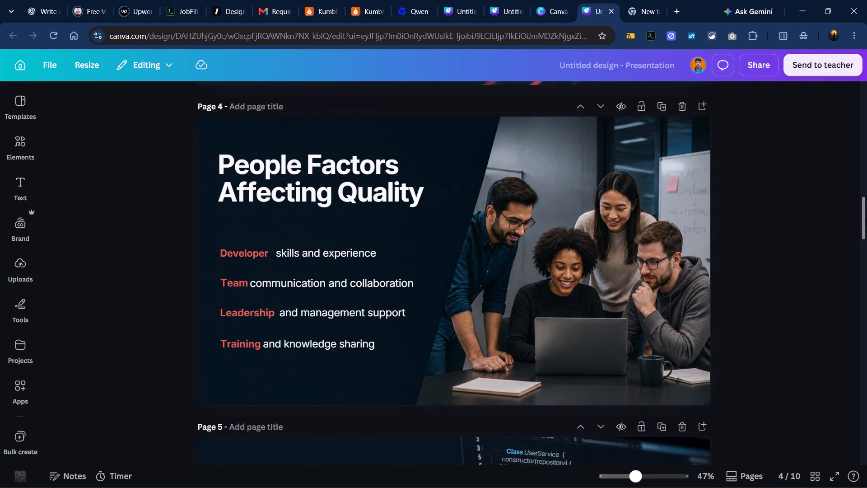
pyautogui.moveTo(866, 218); pyautogui.dragTo(866, 215)
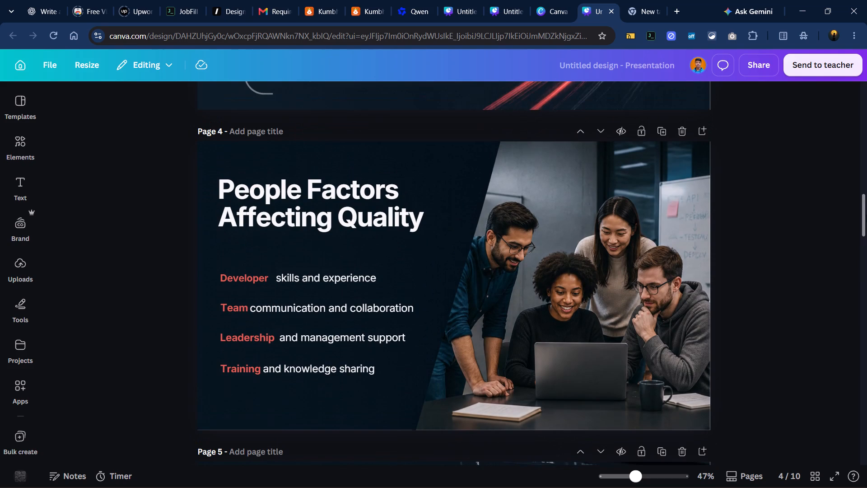
pyautogui.moveTo(866, 215); pyautogui.dragTo(862, 168)
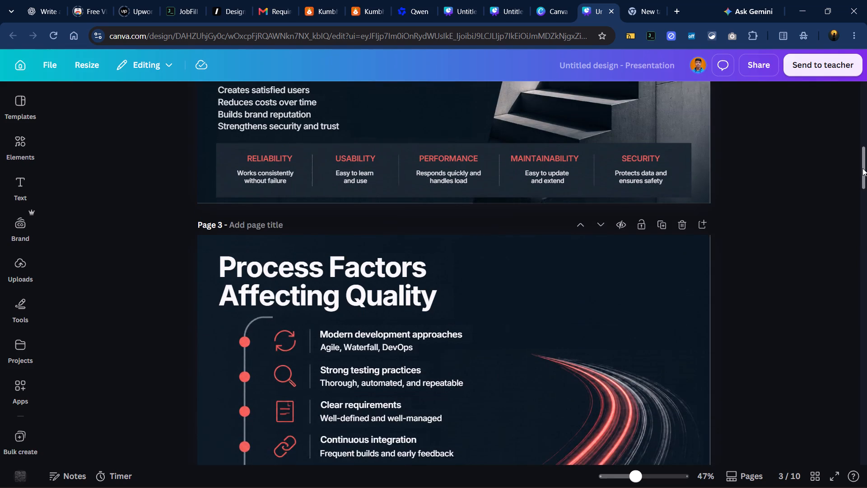
pyautogui.moveTo(862, 168); pyautogui.dragTo(862, 146)
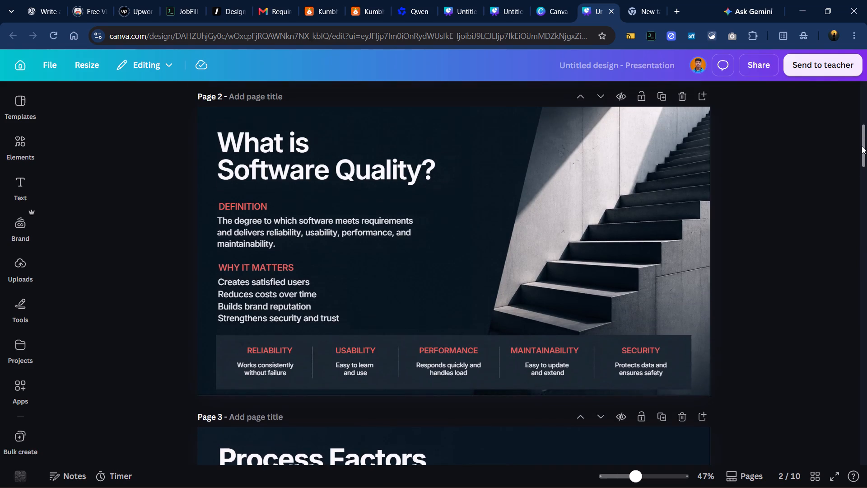
pyautogui.moveTo(862, 146); pyautogui.dragTo(861, 127)
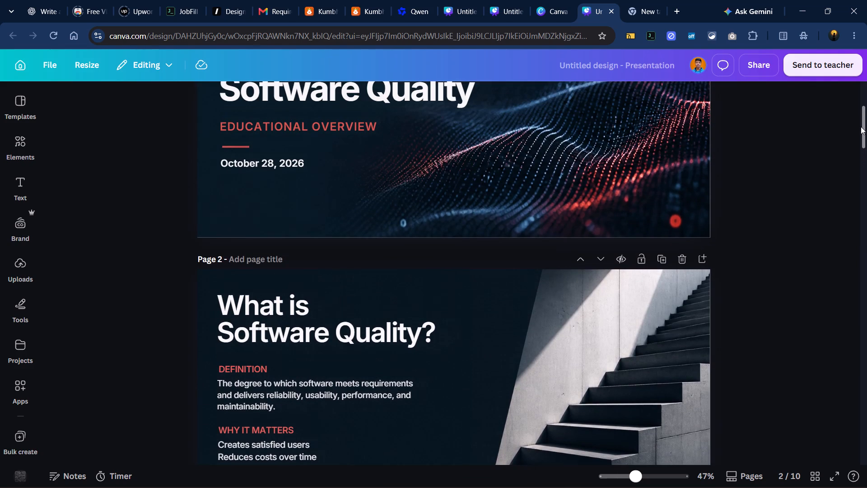
pyautogui.moveTo(861, 127); pyautogui.dragTo(861, 113)
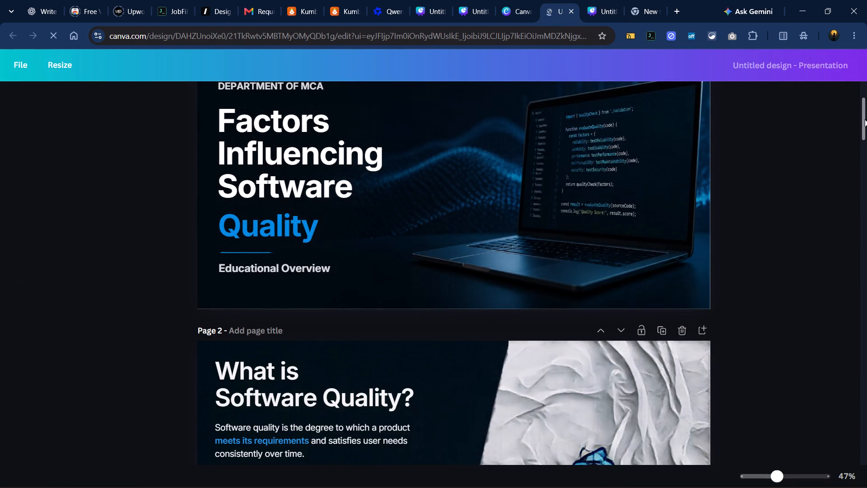
# Review the regenerated presentation from its title slide to People Factors Affecting Quality and return to the title slide.
pyautogui.moveTo(864, 120); pyautogui.dragTo(866, 131)
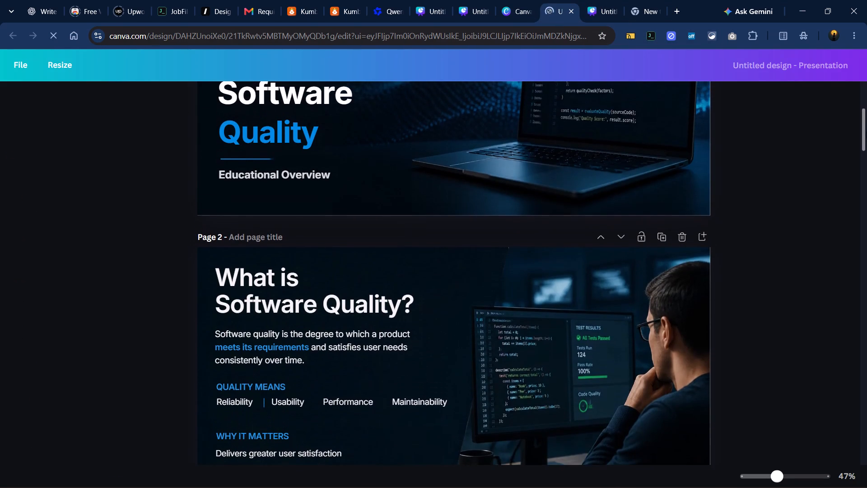
pyautogui.moveTo(866, 131); pyautogui.dragTo(866, 108)
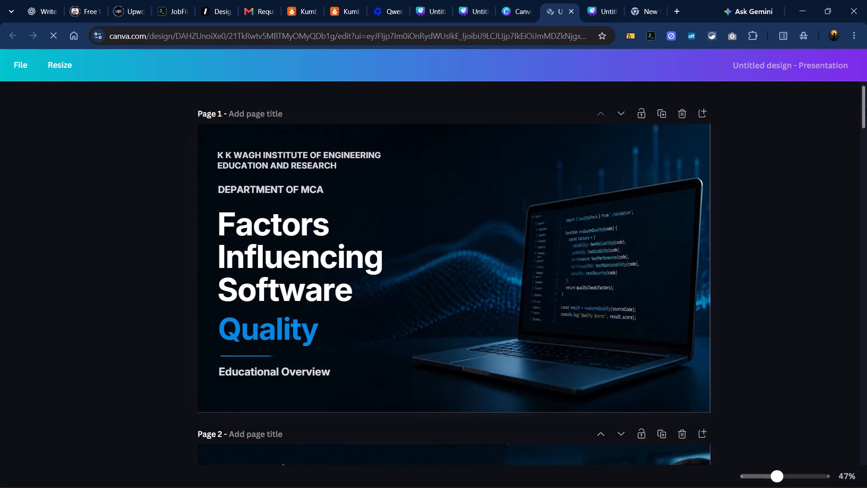
pyautogui.moveTo(866, 108); pyautogui.dragTo(864, 146)
pyautogui.moveTo(864, 146); pyautogui.dragTo(862, 166)
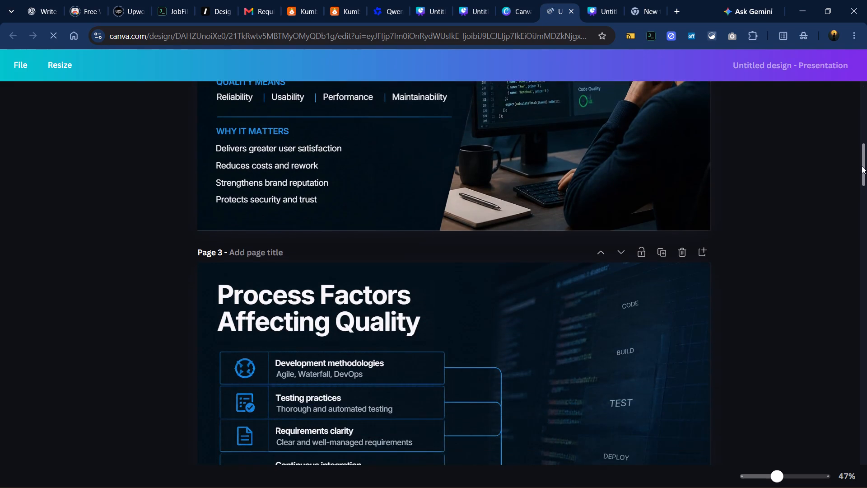
pyautogui.moveTo(862, 166); pyautogui.dragTo(862, 176)
pyautogui.click(862, 176)
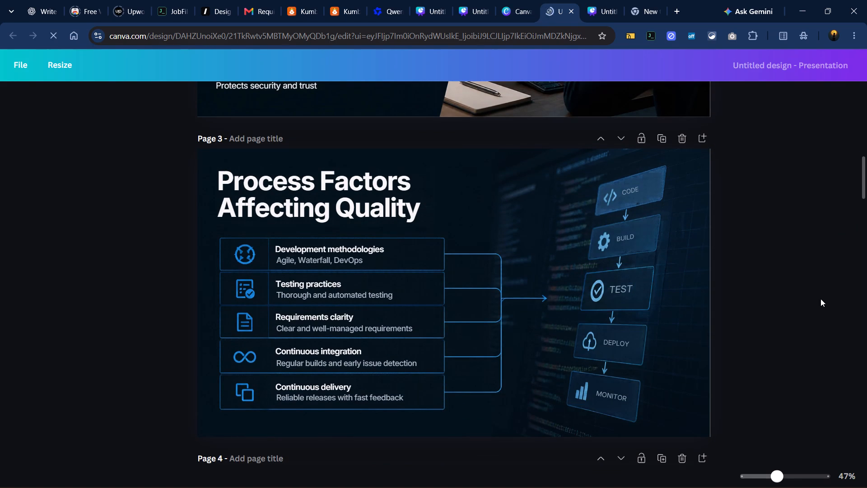
pyautogui.moveTo(865, 182); pyautogui.dragTo(866, 199)
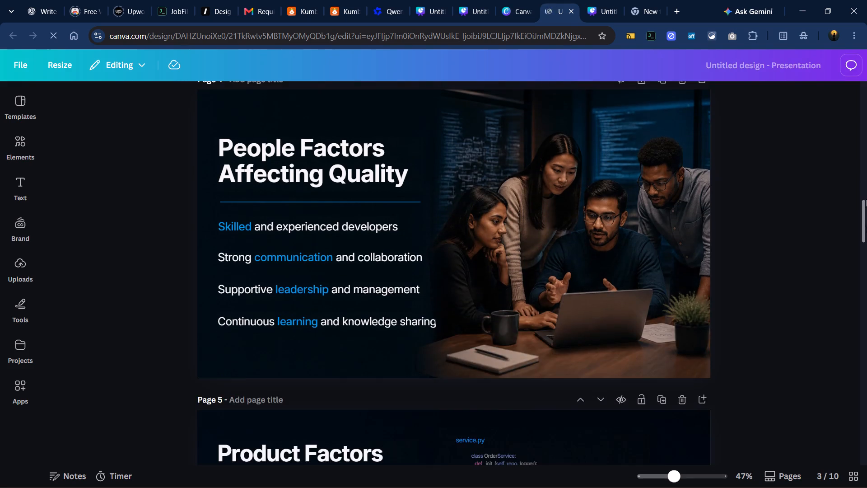
pyautogui.moveTo(866, 199); pyautogui.dragTo(866, 89)
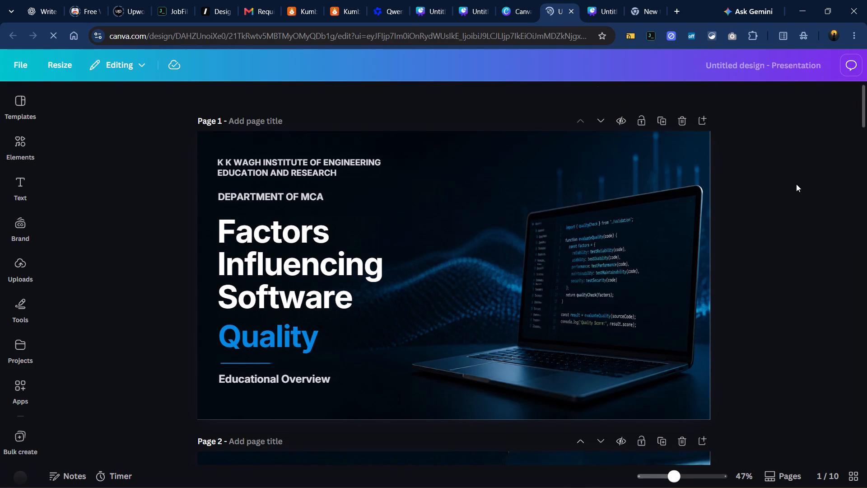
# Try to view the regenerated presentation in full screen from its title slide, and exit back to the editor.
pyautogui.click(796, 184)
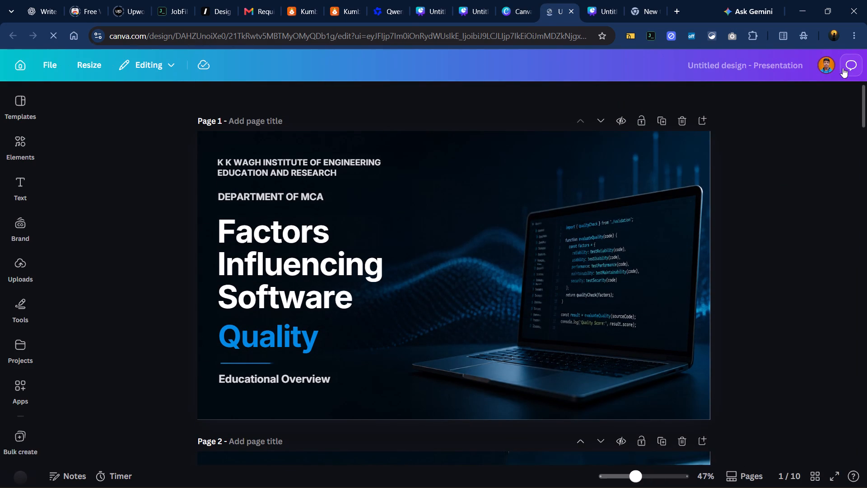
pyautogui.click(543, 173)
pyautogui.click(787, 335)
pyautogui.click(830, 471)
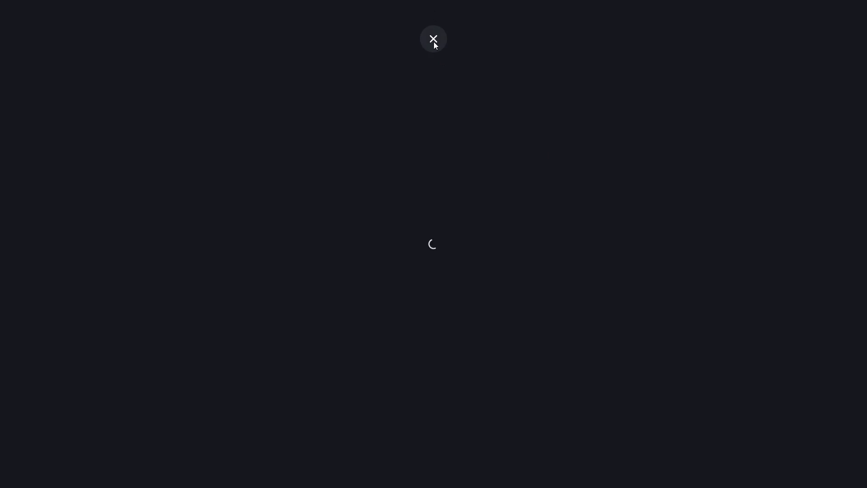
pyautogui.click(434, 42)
# Look through the regenerated presentation from the title slide to the final slide, including the statistics, Case Study and Best Practices slides.
pyautogui.scroll(5, 477, 208)
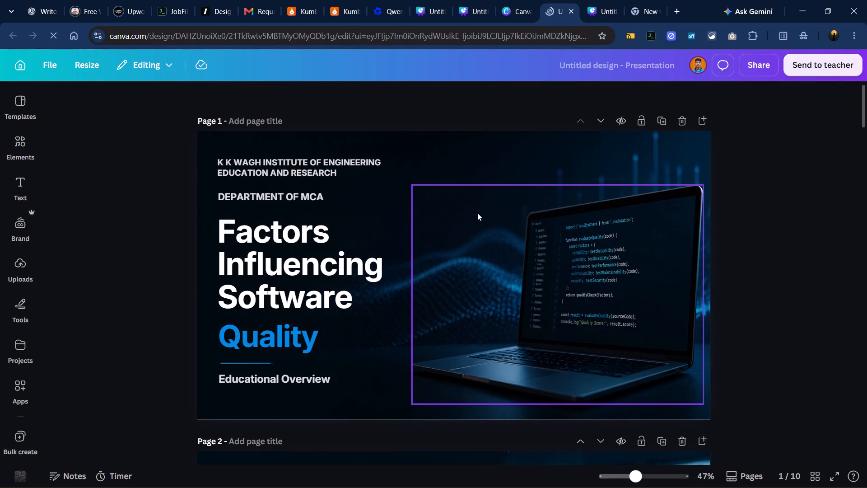
pyautogui.scroll(-2, 866, 253)
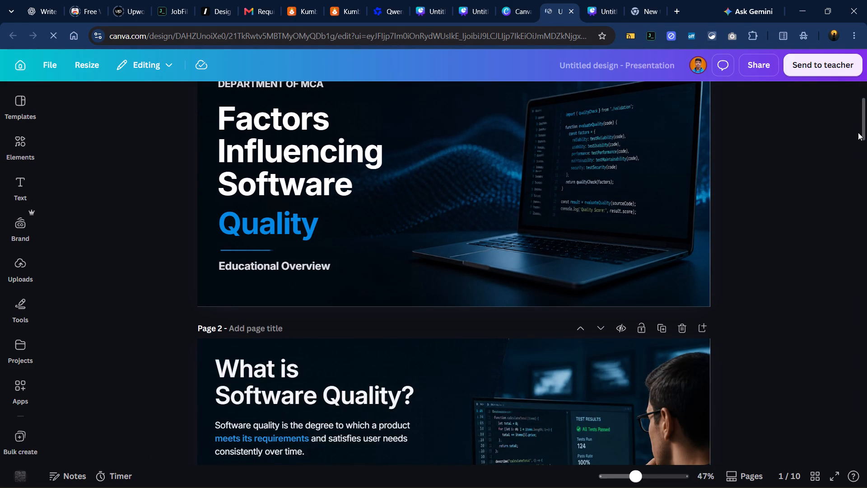
pyautogui.moveTo(863, 117); pyautogui.dragTo(863, 301)
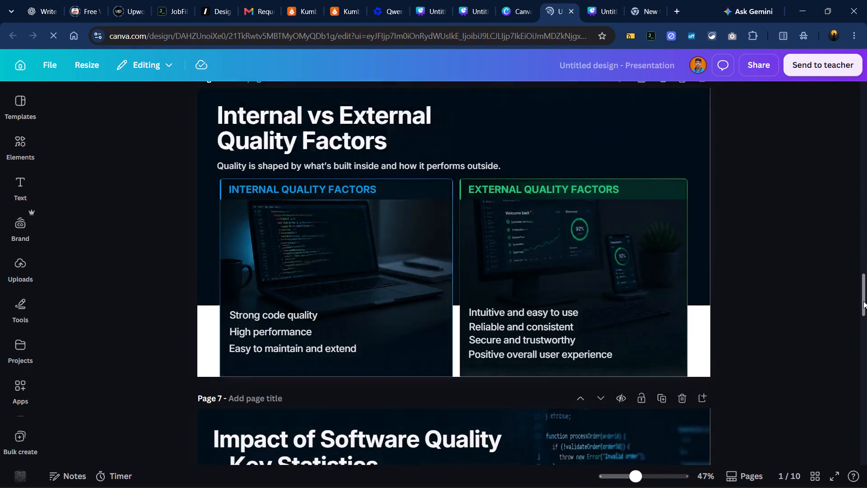
pyautogui.moveTo(863, 301); pyautogui.dragTo(865, 337)
pyautogui.moveTo(865, 341); pyautogui.dragTo(865, 325)
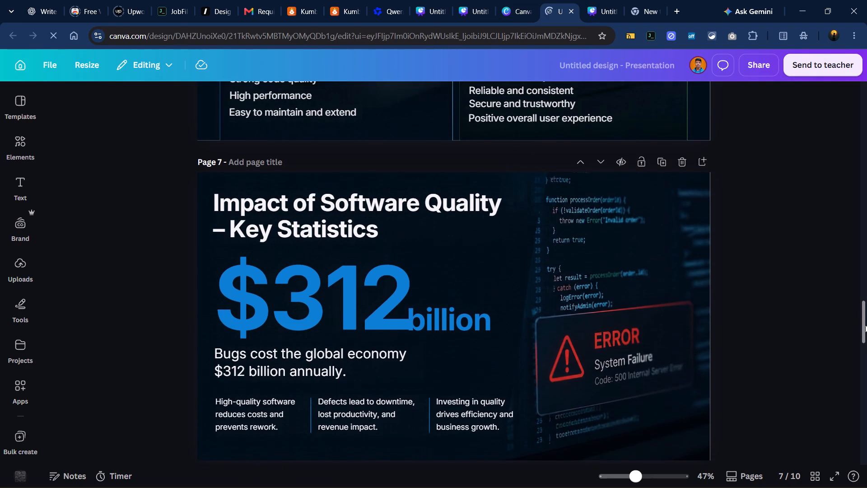
pyautogui.moveTo(865, 325); pyautogui.dragTo(865, 368)
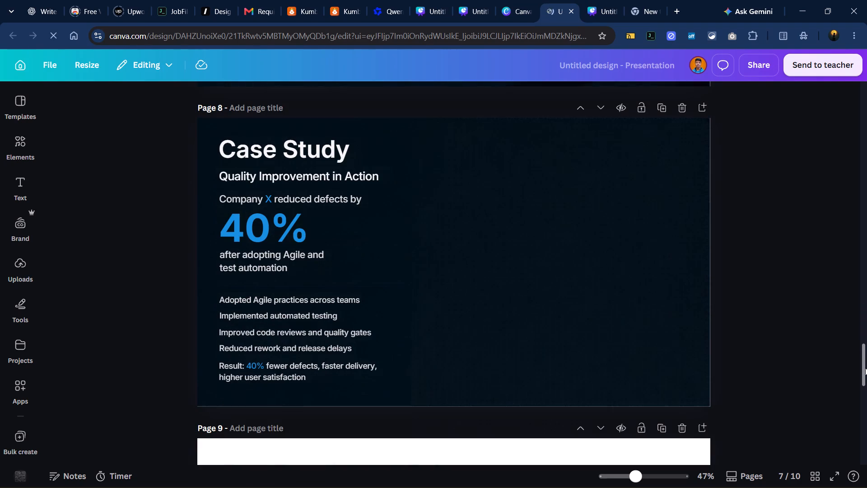
pyautogui.moveTo(865, 368); pyautogui.dragTo(858, 366)
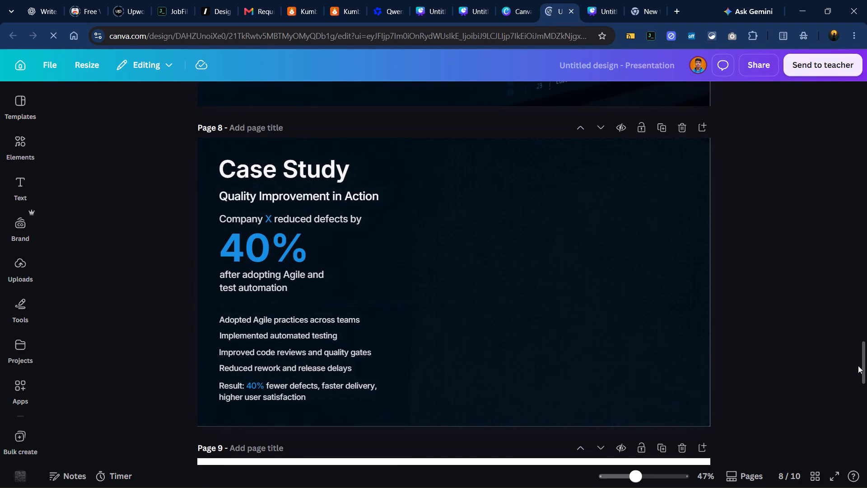
pyautogui.moveTo(864, 358); pyautogui.dragTo(866, 371)
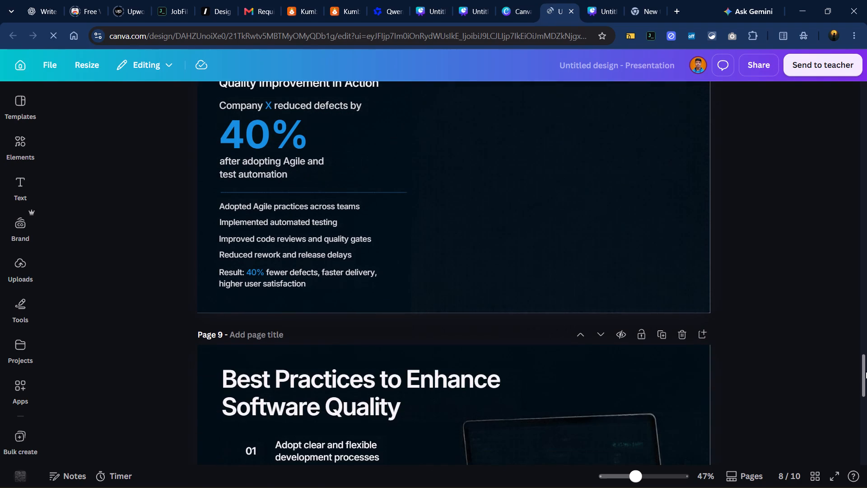
pyautogui.moveTo(866, 371); pyautogui.dragTo(866, 396)
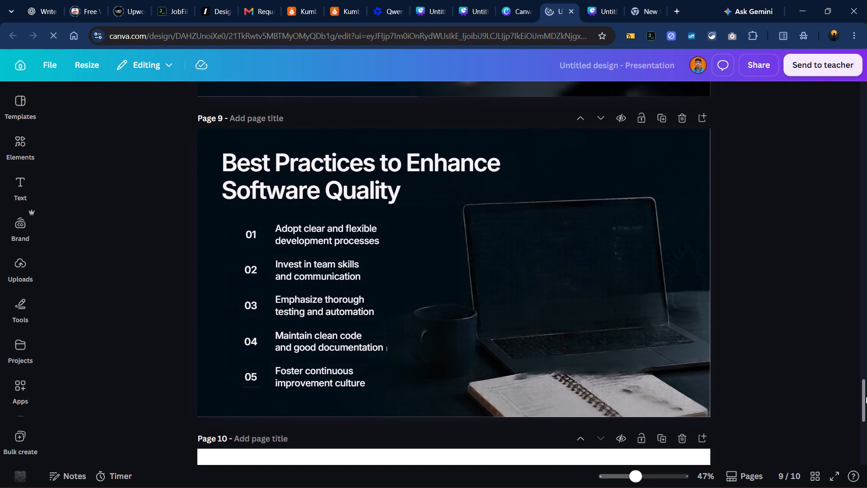
pyautogui.moveTo(866, 396); pyautogui.dragTo(866, 436)
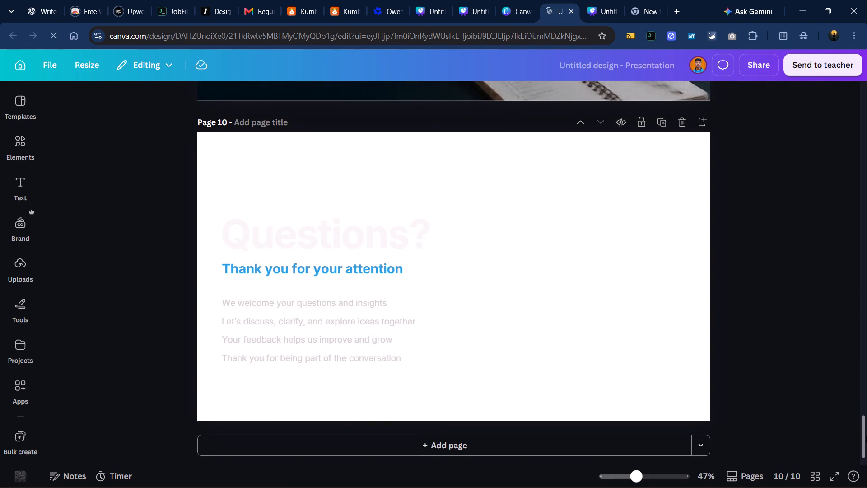
# Skim the blue-accented regenerated presentation once more, ending at its title slide, and close that design.
pyautogui.moveTo(866, 436); pyautogui.dragTo(866, 126)
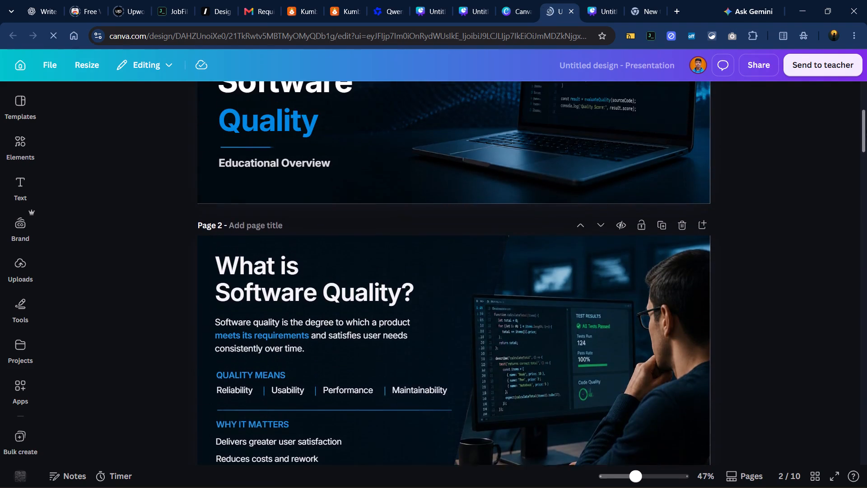
pyautogui.moveTo(866, 126); pyautogui.dragTo(865, 278)
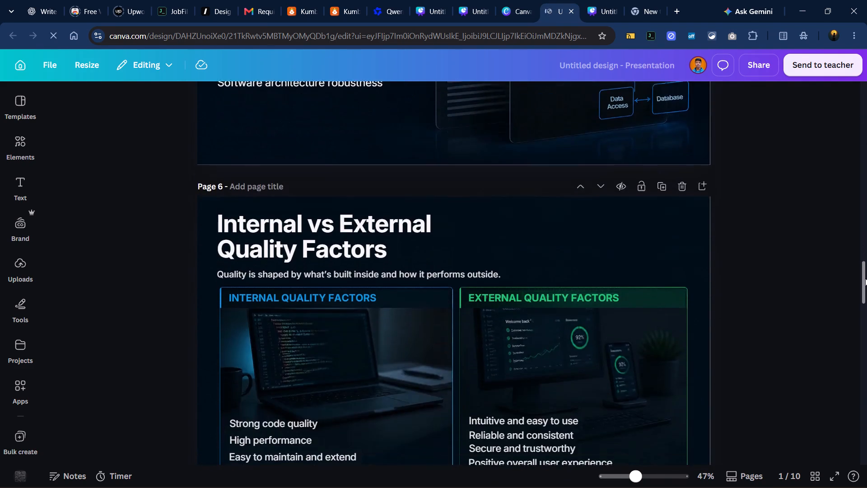
pyautogui.moveTo(865, 278); pyautogui.dragTo(860, 314)
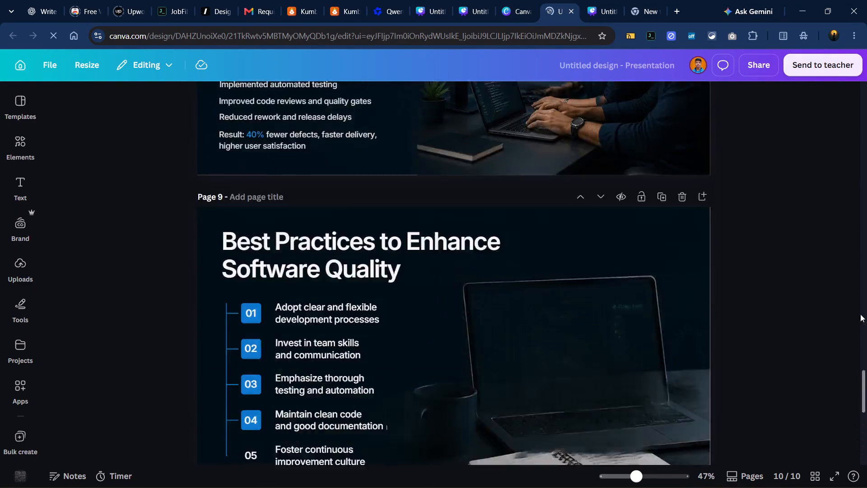
pyautogui.moveTo(860, 314); pyautogui.dragTo(851, 38)
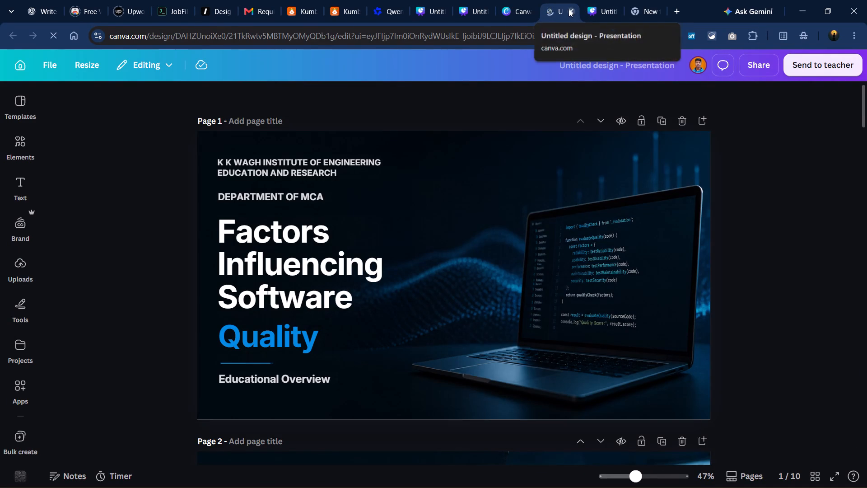
pyautogui.click(569, 9)
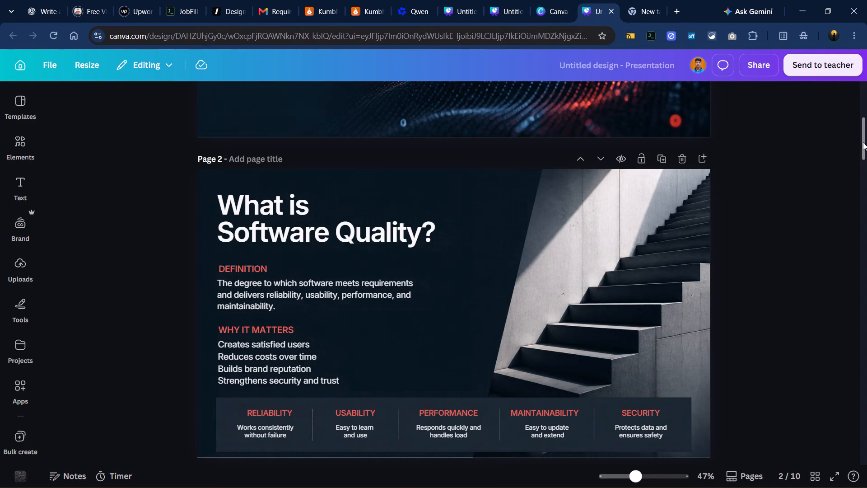
# Look through the red-accented version from What is Software Quality? to Best Practices to Enhance Software Quality, zooming out to 33%.
pyautogui.moveTo(863, 142); pyautogui.dragTo(866, 210)
pyautogui.moveTo(864, 200); pyautogui.dragTo(864, 208)
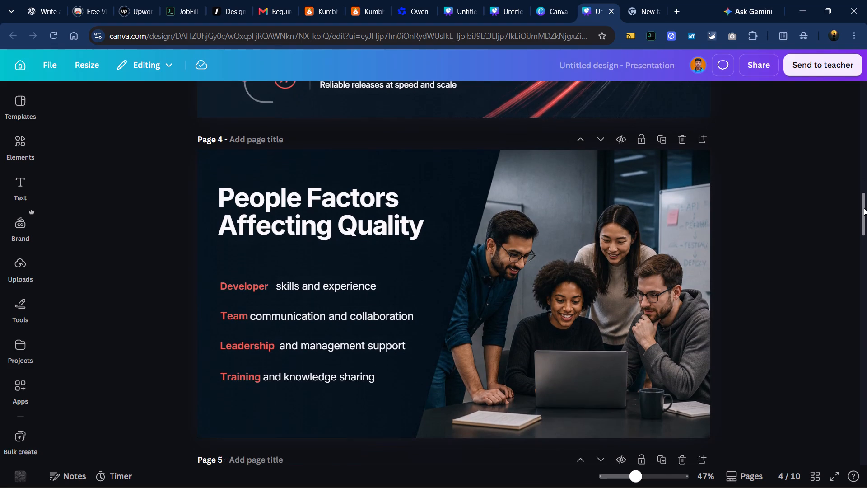
pyautogui.moveTo(864, 208); pyautogui.dragTo(864, 244)
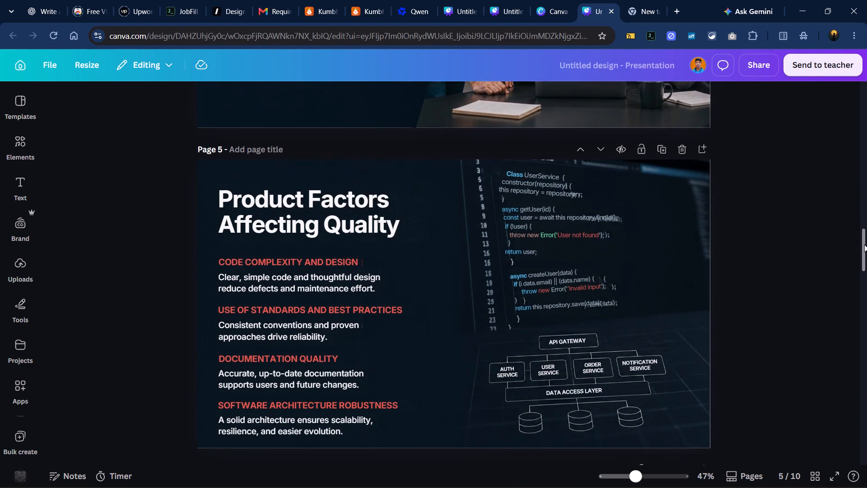
pyautogui.moveTo(864, 244); pyautogui.dragTo(863, 306)
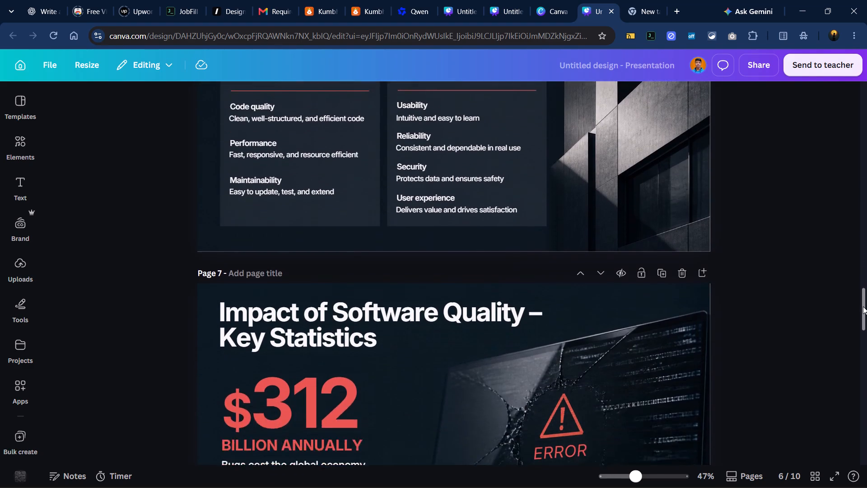
pyautogui.moveTo(863, 306); pyautogui.dragTo(862, 373)
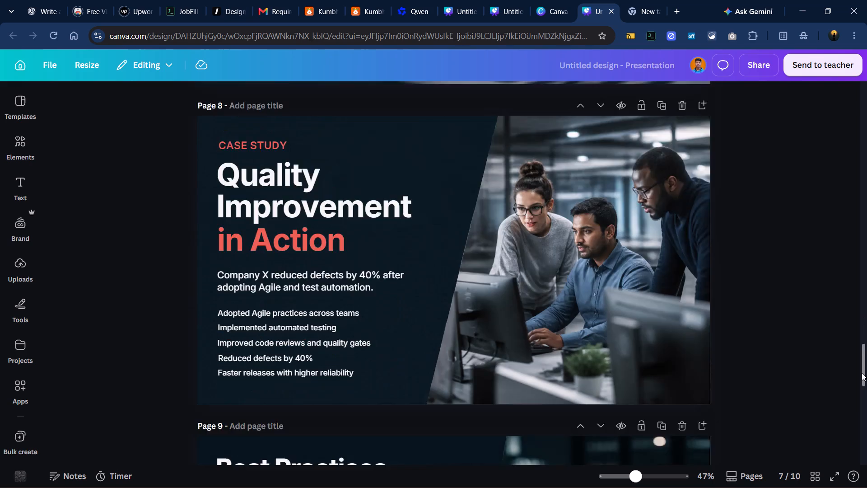
pyautogui.moveTo(862, 373); pyautogui.dragTo(860, 370)
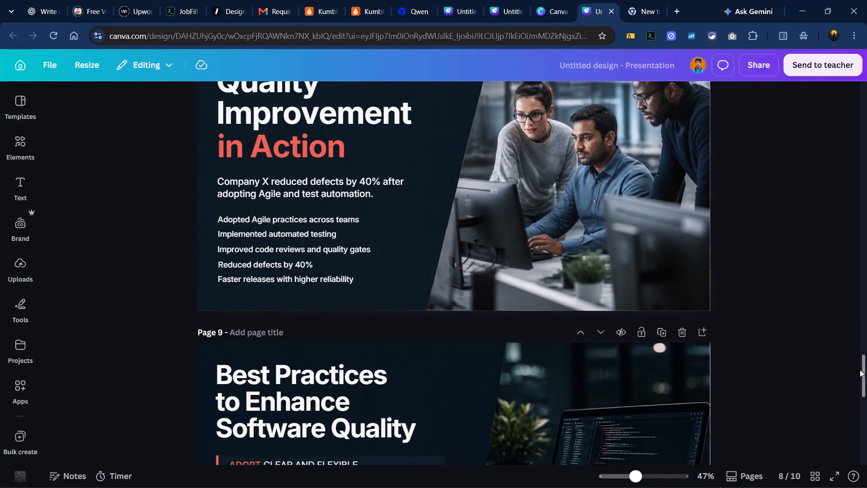
pyautogui.moveTo(860, 370); pyautogui.dragTo(859, 350)
pyautogui.click(456, 297)
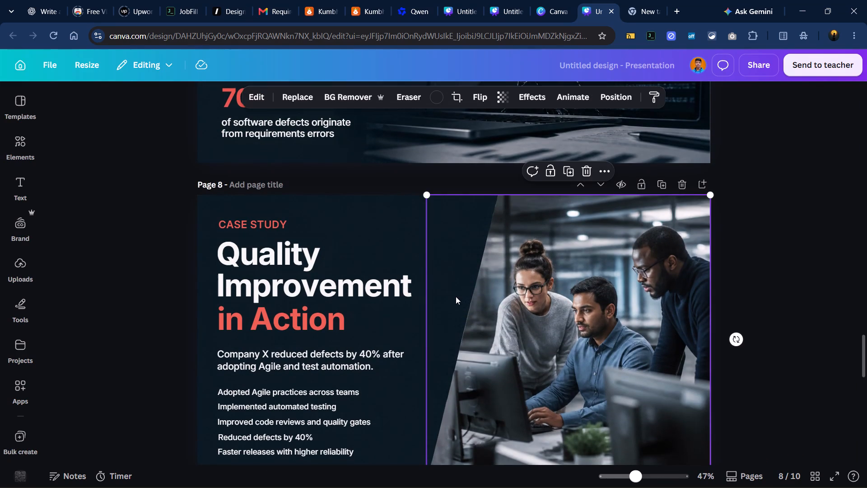
pyautogui.scroll(-4, 461, 261)
pyautogui.keyDown('ctrl'); pyautogui.scroll(-1, 470, 251); pyautogui.keyUp('ctrl')
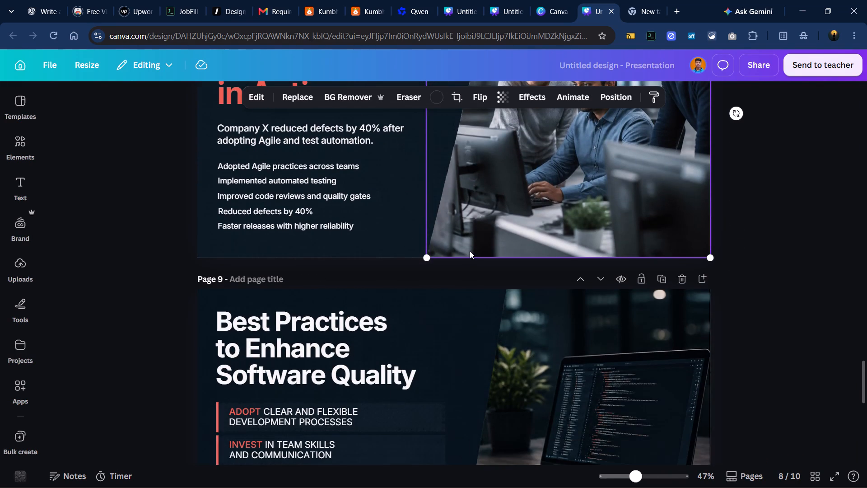
pyautogui.keyDown('ctrl'); pyautogui.scroll(-1, 470, 251); pyautogui.keyUp('ctrl')
pyautogui.scroll(-2, 470, 251)
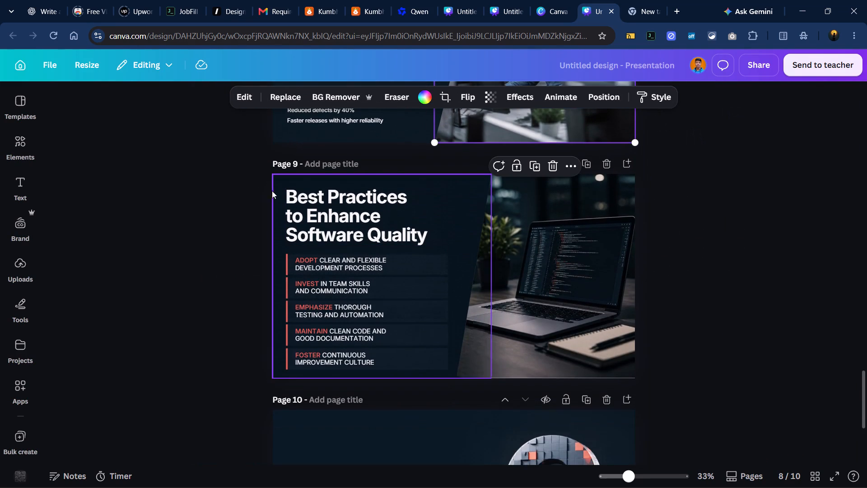
# Go back to the Impact of Software Quality – Key Statistics slide and inspect its separate elements by selecting them together, leaving nothing selected.
pyautogui.click(218, 180)
pyautogui.scroll(1, 233, 197)
pyautogui.scroll(-2, 233, 198)
pyautogui.scroll(4, 233, 198)
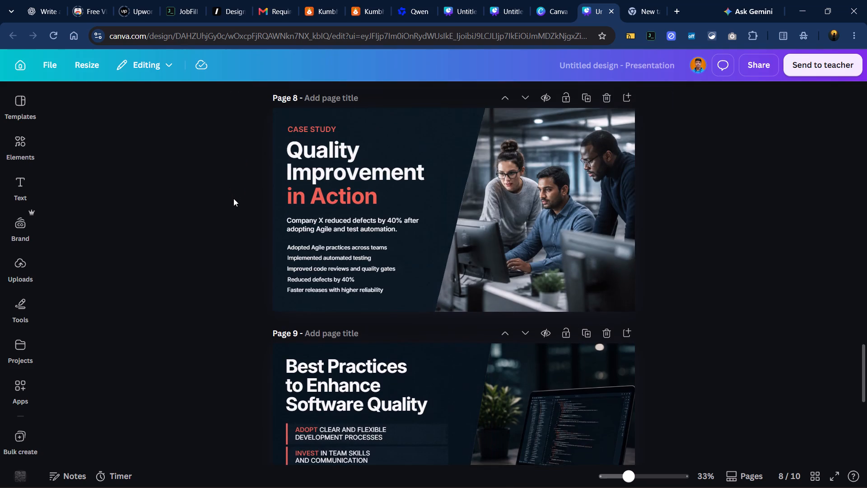
pyautogui.scroll(6, 233, 199)
pyautogui.moveTo(225, 223); pyautogui.dragTo(690, 423)
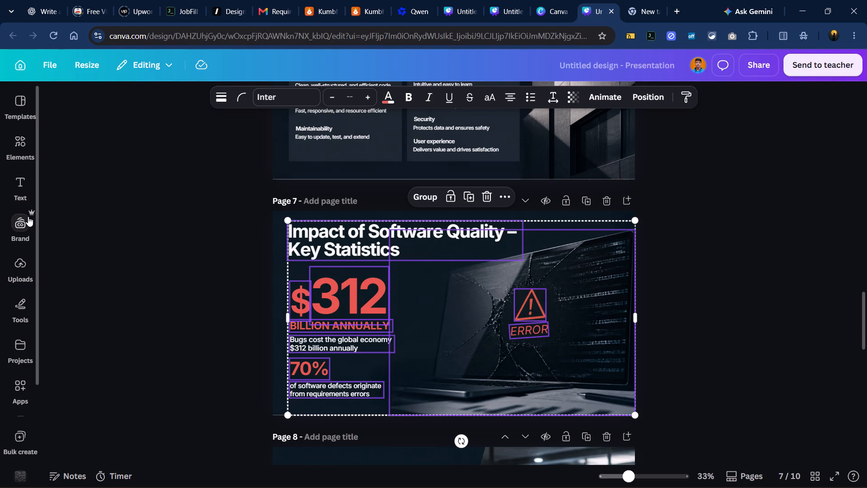
pyautogui.click(667, 202)
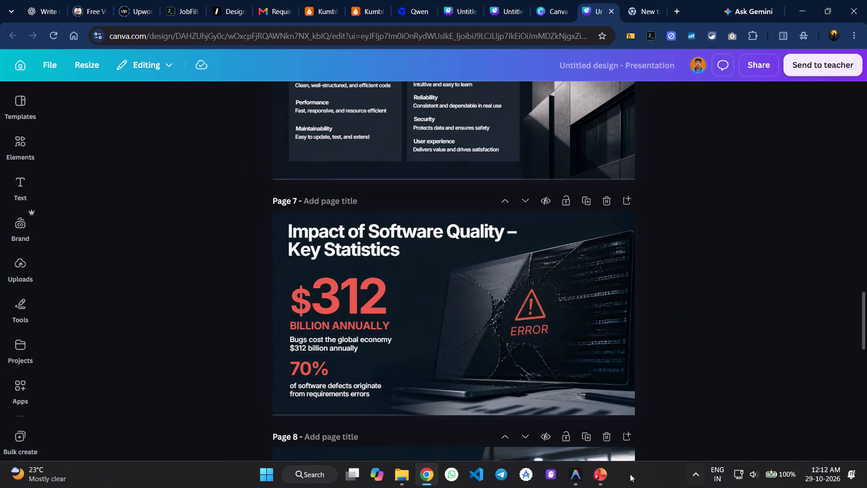
# Show the hidden background app icons in the system tray.
pyautogui.click(694, 474)
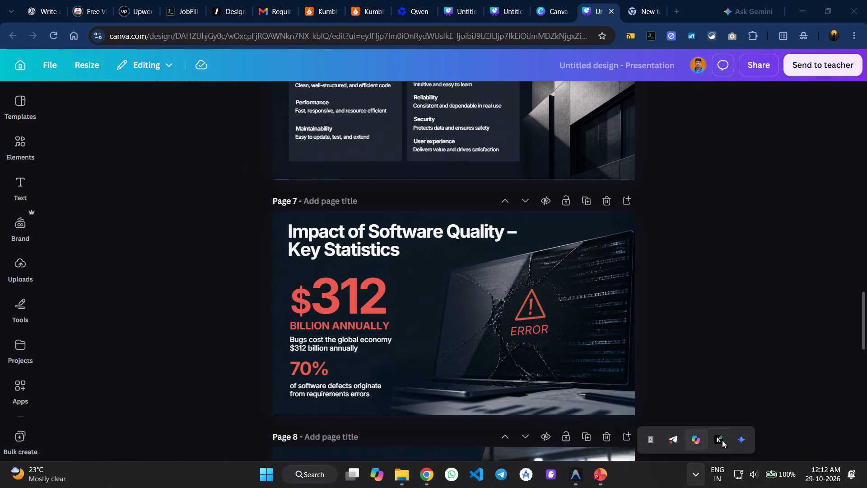
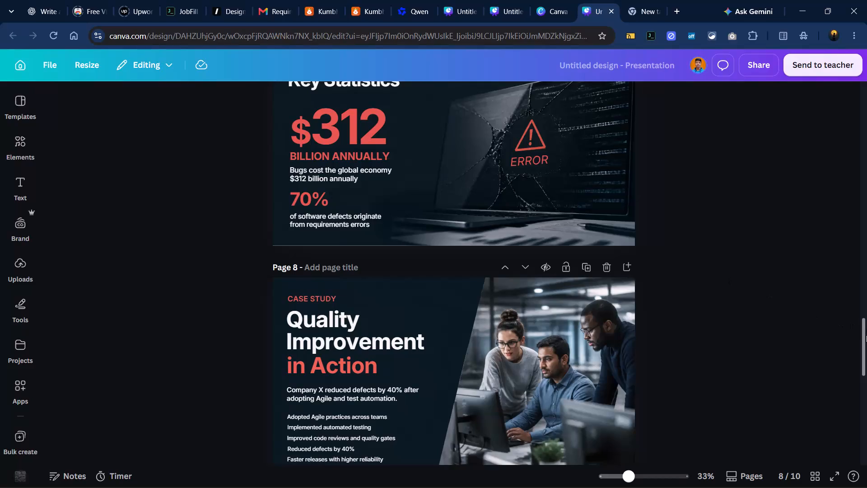
# Look through the recommended and recently used elements for a replacement for the staircase picture on the What is Software Quality? slide.
pyautogui.moveTo(865, 338); pyautogui.dragTo(864, 386)
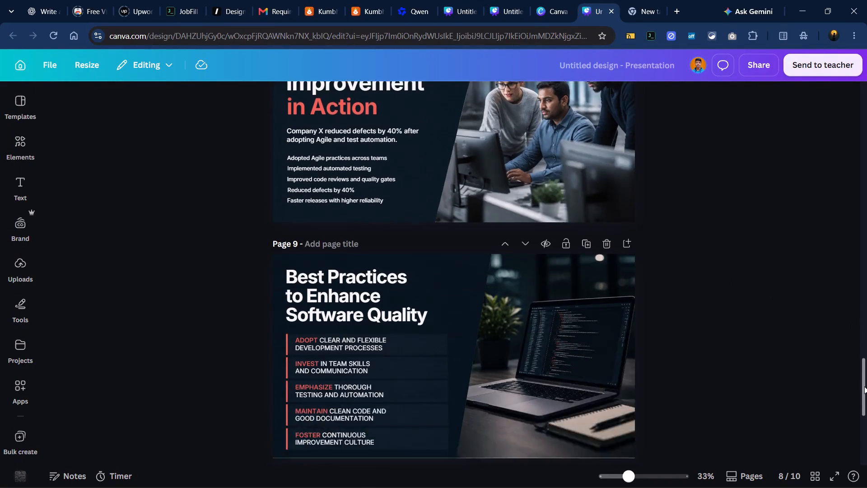
pyautogui.moveTo(864, 386); pyautogui.dragTo(847, 246)
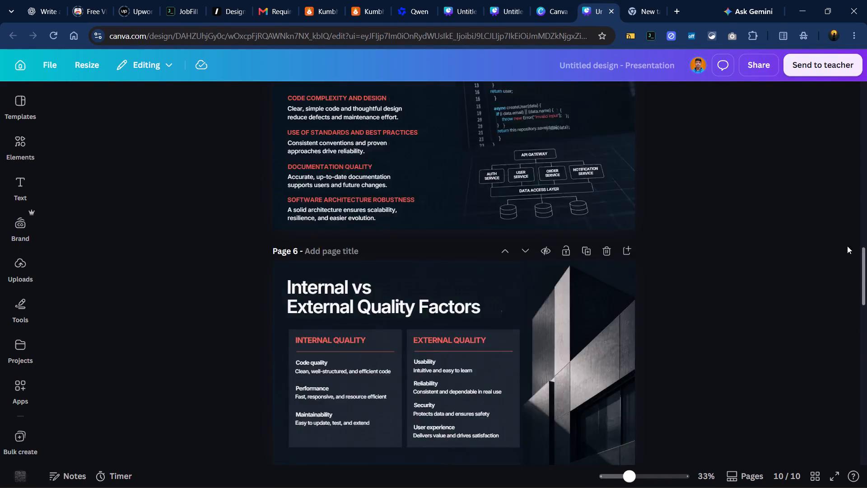
pyautogui.moveTo(847, 246); pyautogui.dragTo(844, 137)
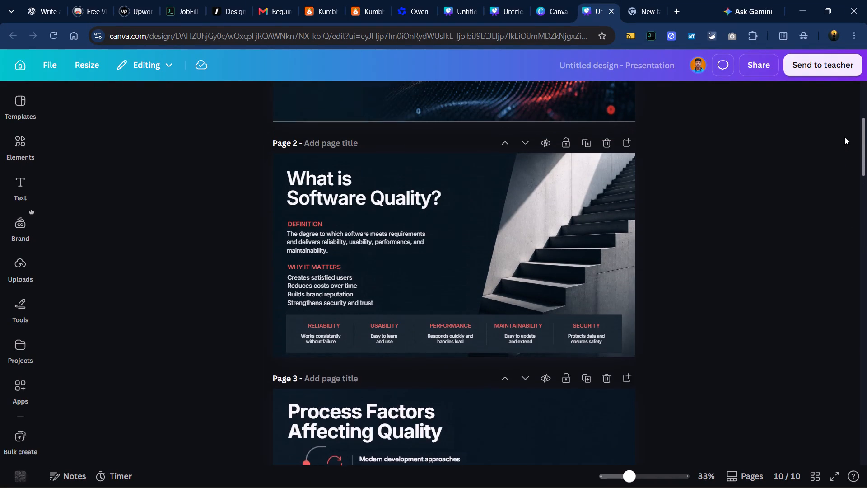
pyautogui.moveTo(844, 137); pyautogui.dragTo(844, 129)
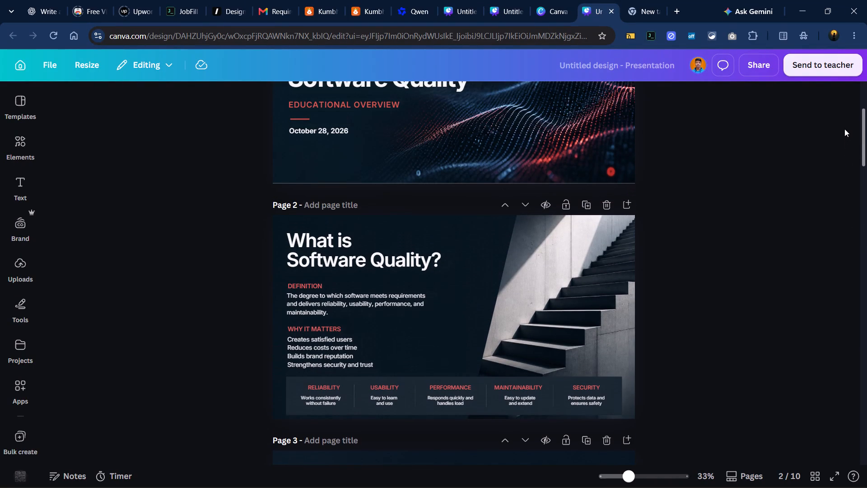
pyautogui.moveTo(844, 129); pyautogui.dragTo(844, 126)
pyautogui.doubleClick(539, 315)
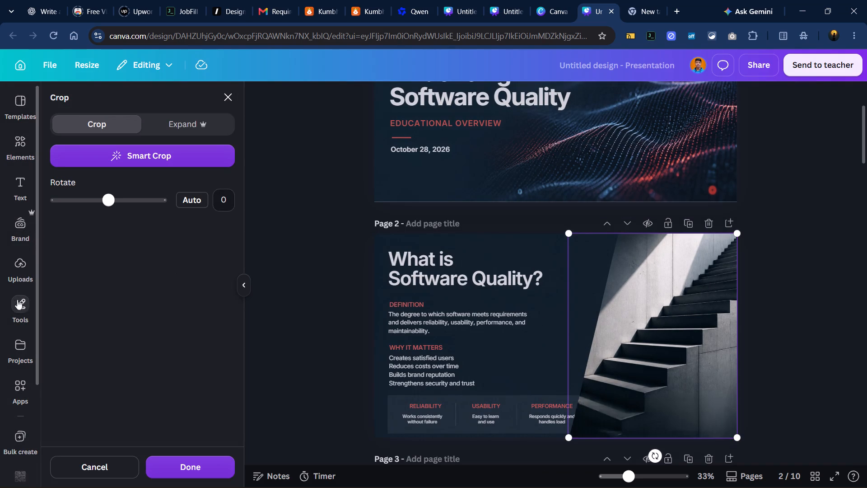
pyautogui.click(24, 151)
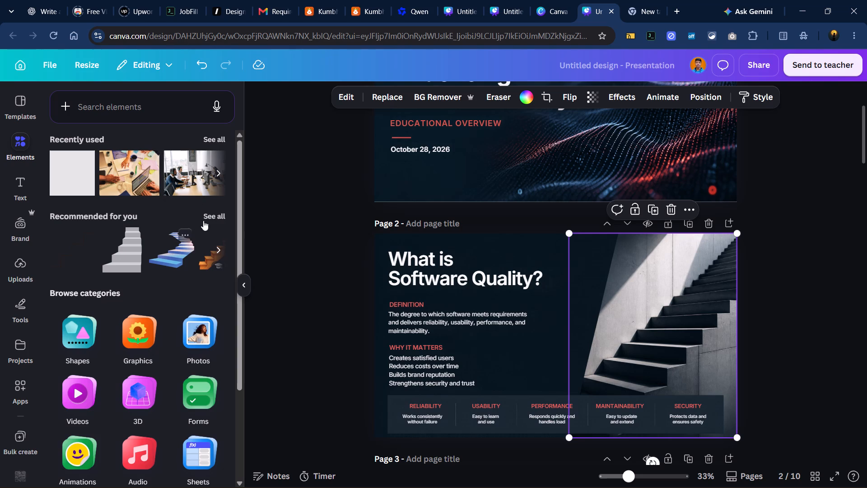
pyautogui.click(211, 212)
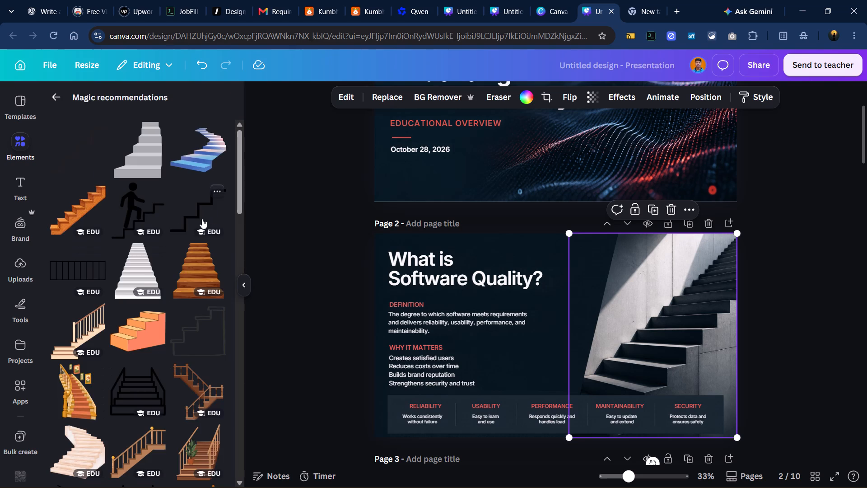
pyautogui.scroll(-13, 168, 228)
pyautogui.scroll(13, 165, 228)
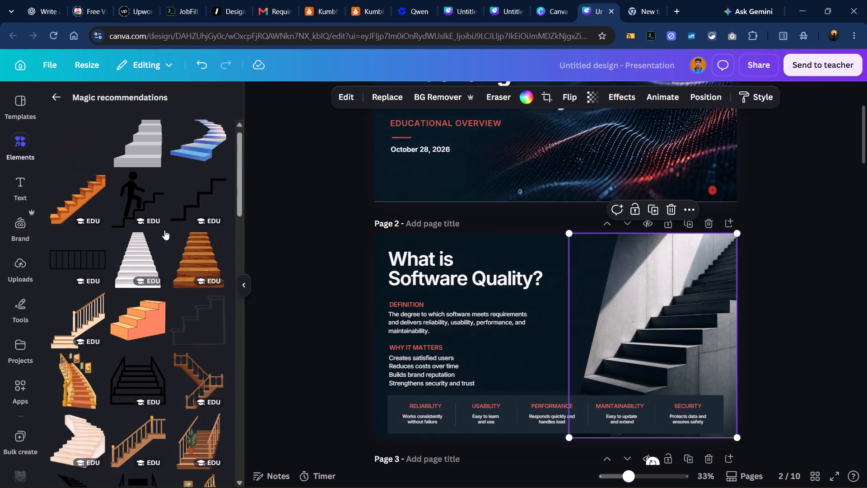
pyautogui.scroll(7, 164, 230)
pyautogui.click(52, 95)
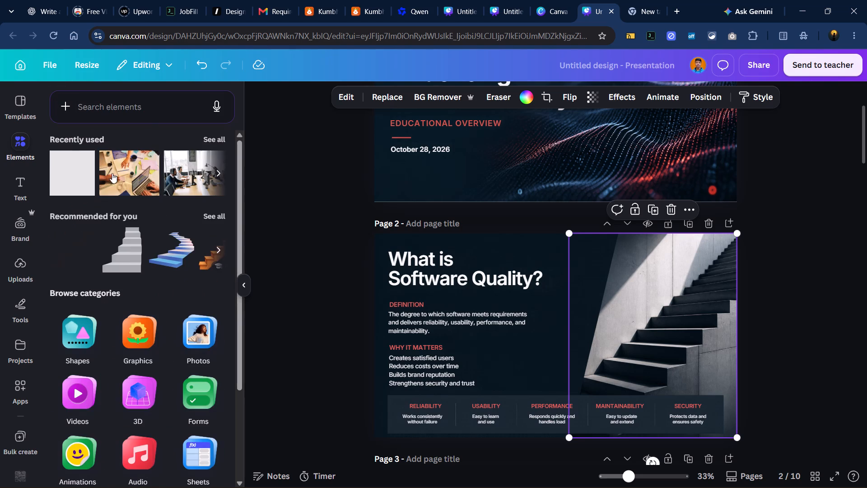
pyautogui.scroll(6, 145, 222)
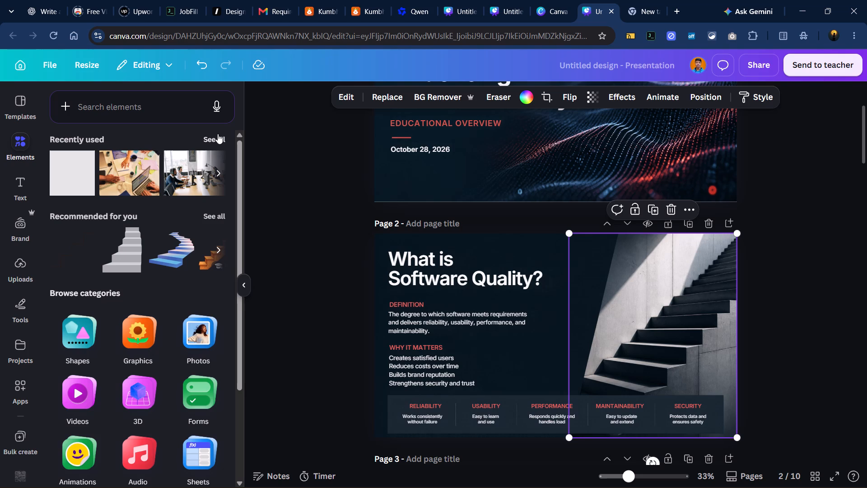
pyautogui.click(218, 134)
pyautogui.click(56, 94)
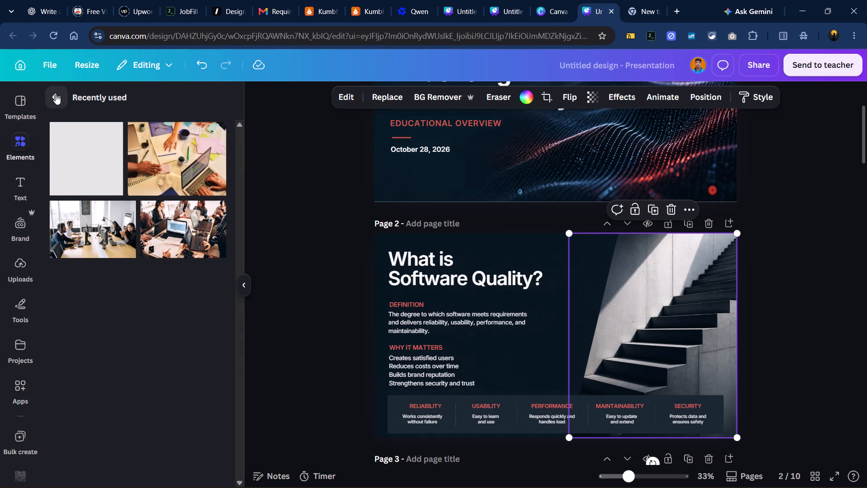
# Search the elements for "software quality" and show all the photo results.
pyautogui.click(125, 111)
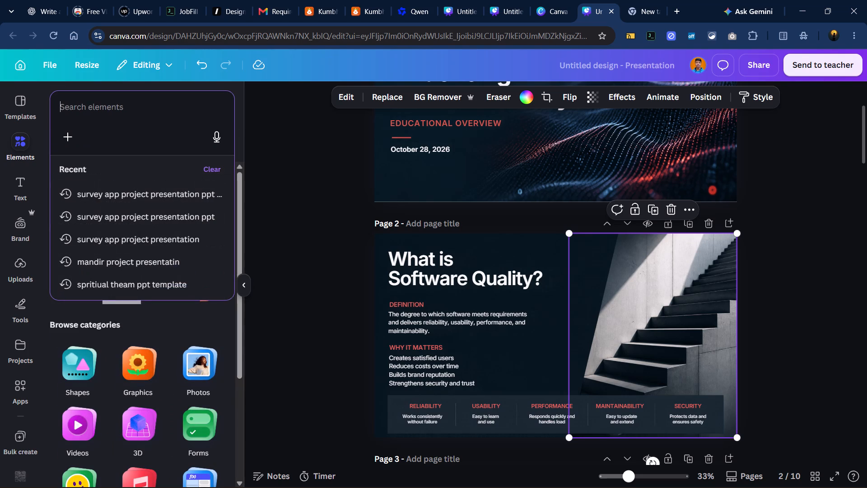
pyautogui.click(163, 112)
pyautogui.write('software quality')
pyautogui.press('Return')
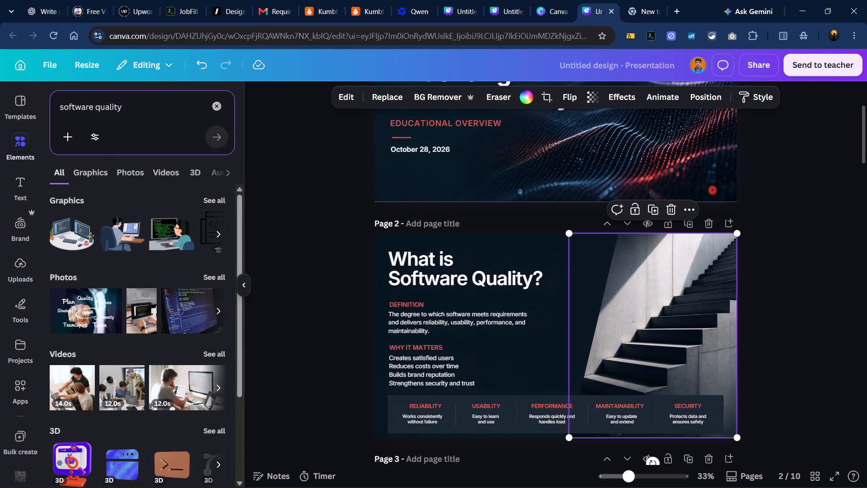
pyautogui.click(216, 276)
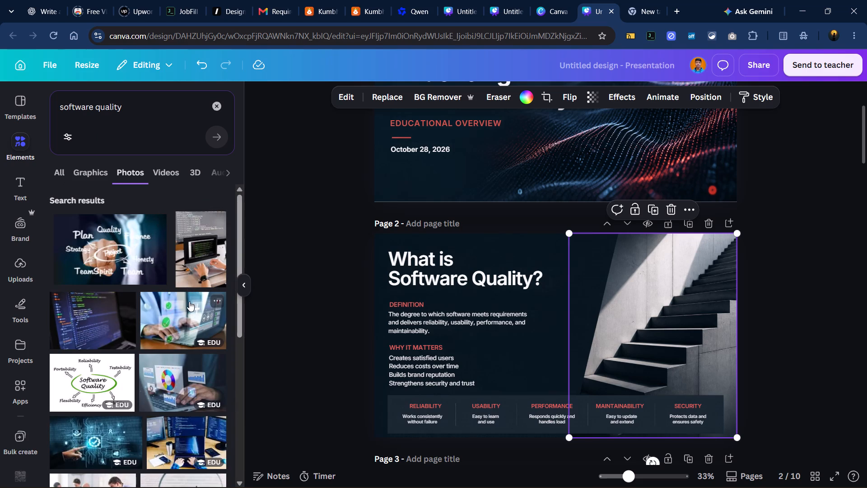
# Replace the staircase picture on page 2 with the photo of a laptop and code-filled monitors on a wooden desk, leaving nothing selected.
pyautogui.scroll(-1, 189, 301)
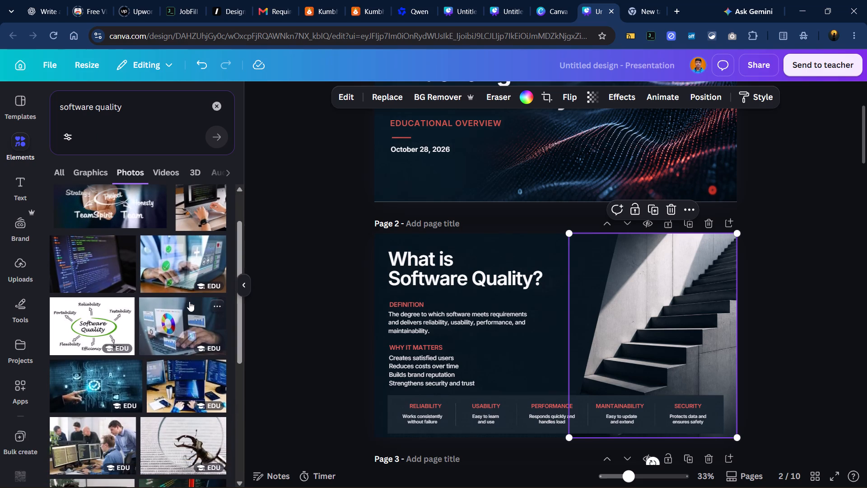
pyautogui.scroll(-3, 189, 301)
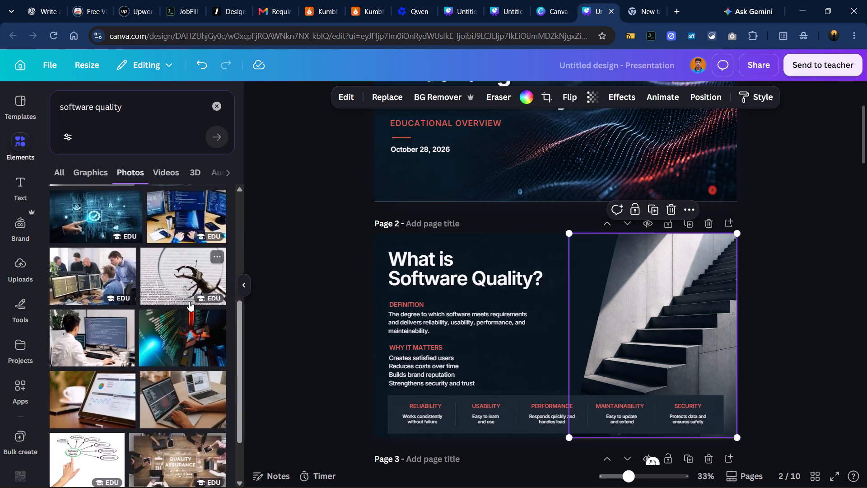
pyautogui.scroll(-4, 189, 301)
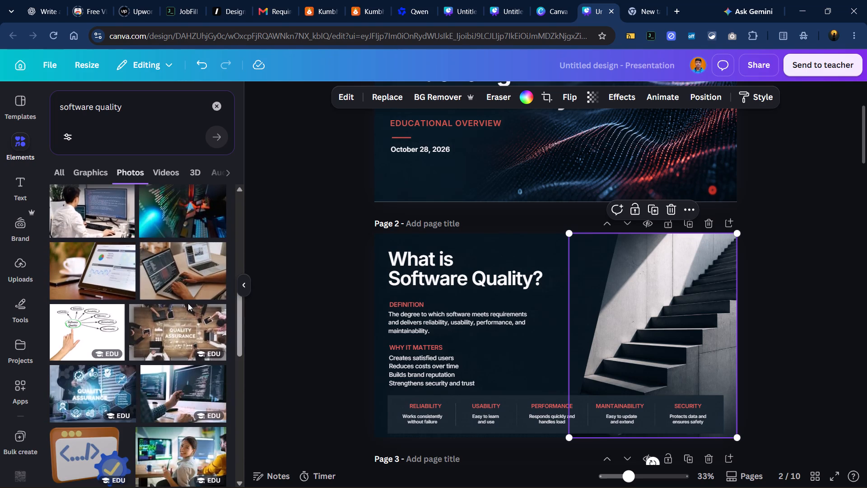
pyautogui.scroll(-2, 188, 303)
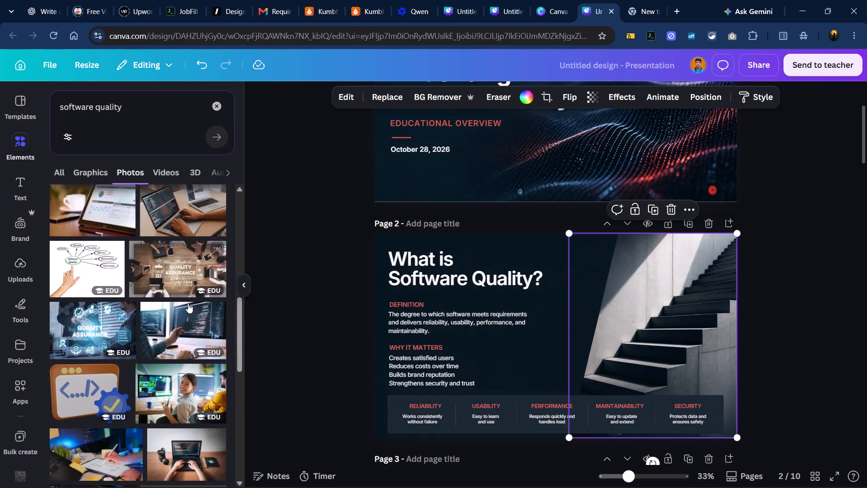
pyautogui.scroll(-1, 188, 303)
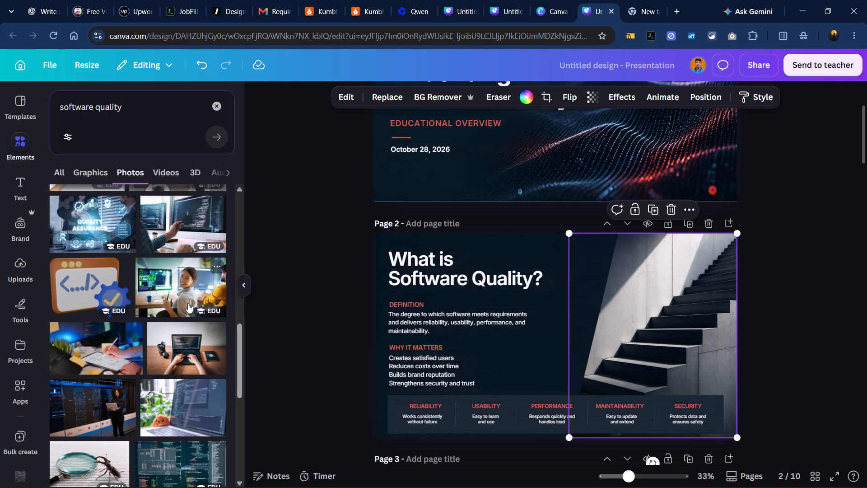
pyautogui.scroll(-2, 188, 303)
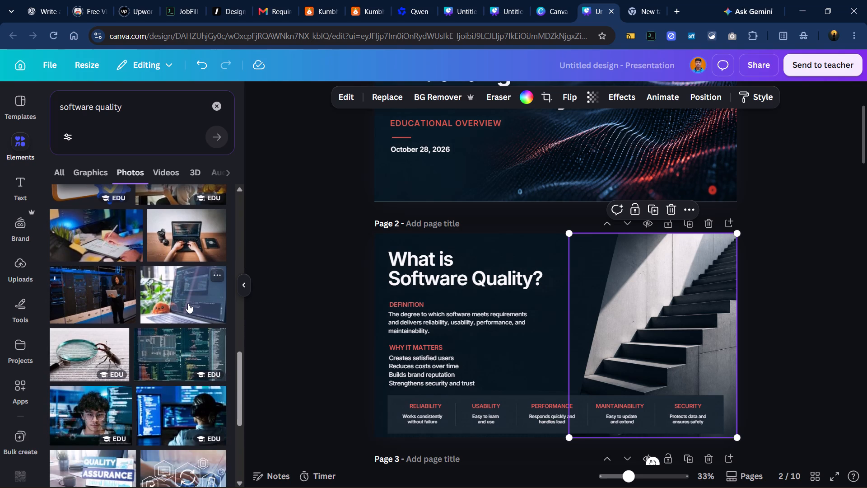
pyautogui.scroll(-5, 188, 303)
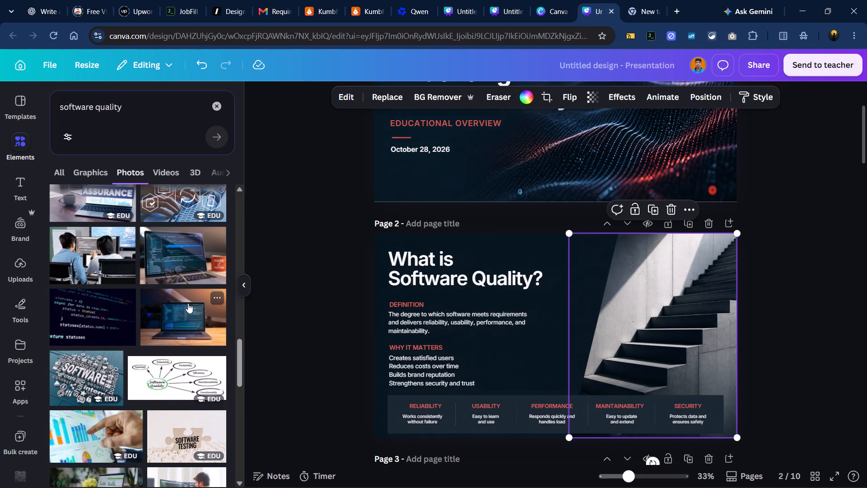
pyautogui.scroll(-4, 188, 303)
pyautogui.scroll(1, 188, 303)
pyautogui.scroll(-1, 188, 303)
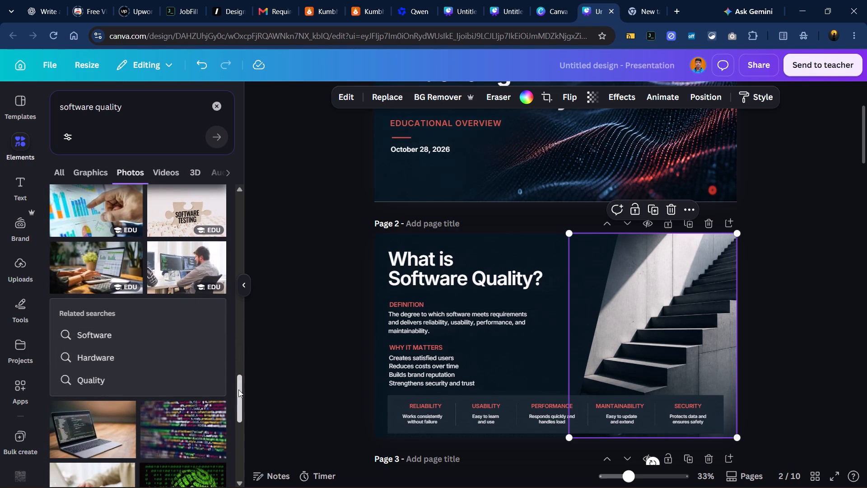
pyautogui.moveTo(238, 389); pyautogui.dragTo(241, 240)
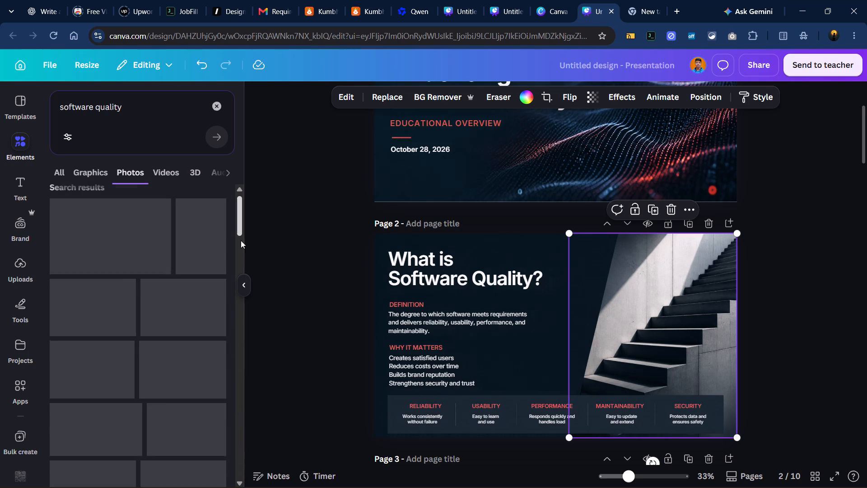
pyautogui.moveTo(241, 240); pyautogui.dragTo(240, 215)
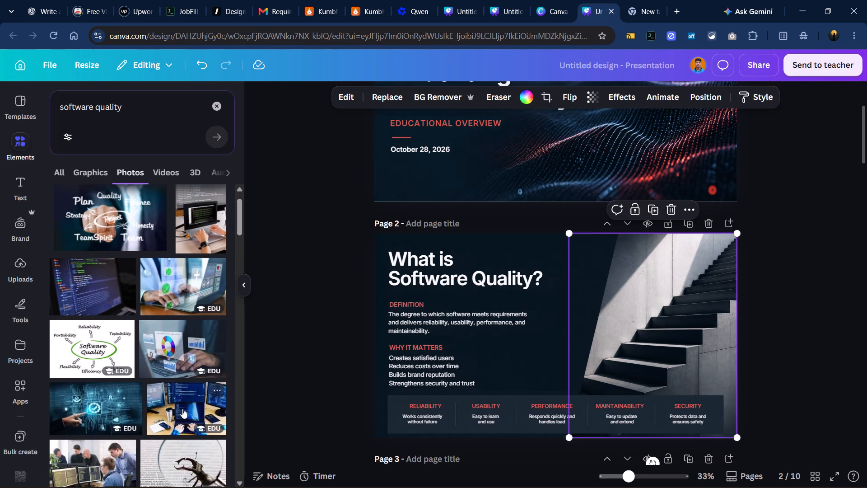
pyautogui.moveTo(182, 408); pyautogui.dragTo(634, 314)
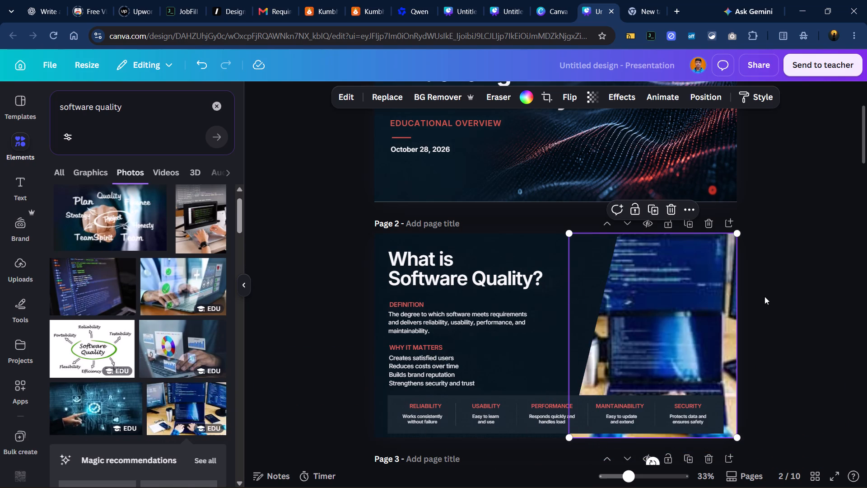
pyautogui.click(778, 293)
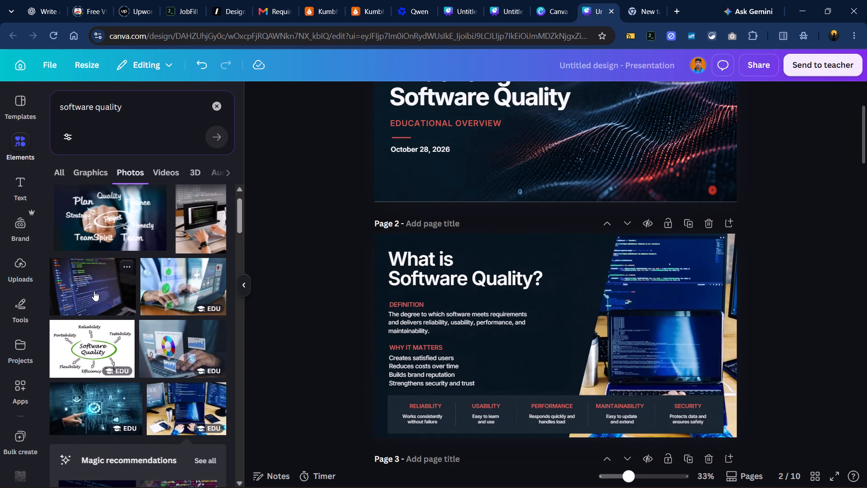
# Look through the "software quality" photo results for a better picture for the What is Software Quality? slide.
pyautogui.scroll(1, 92, 296)
pyautogui.scroll(-3, 92, 296)
pyautogui.scroll(2, 92, 296)
pyautogui.scroll(-1, 92, 296)
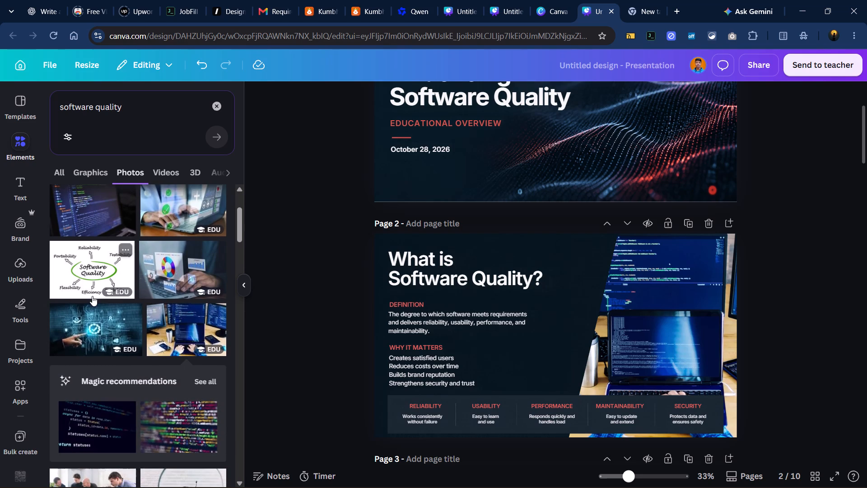
pyautogui.scroll(-7, 106, 319)
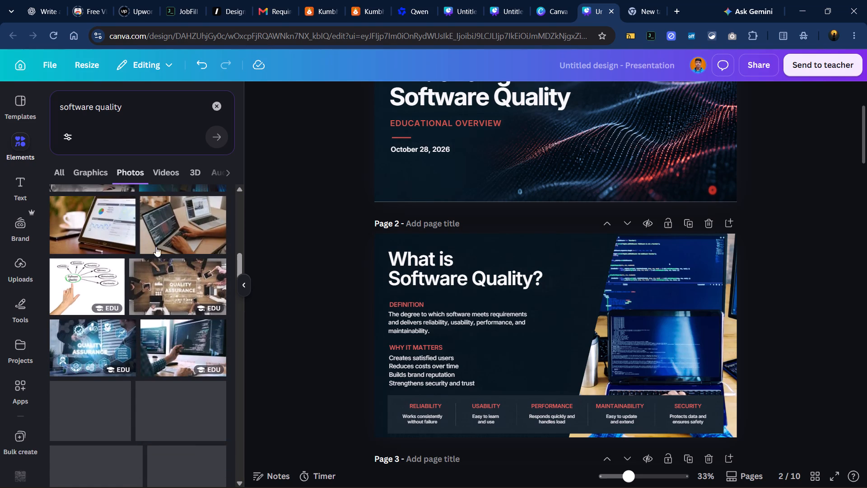
pyautogui.scroll(2, 170, 276)
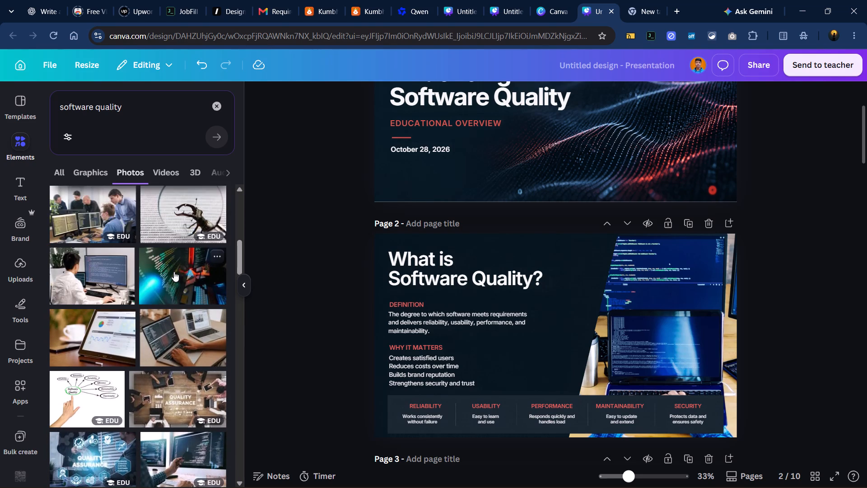
pyautogui.scroll(2, 174, 272)
pyautogui.scroll(1, 179, 346)
pyautogui.scroll(-6, 179, 346)
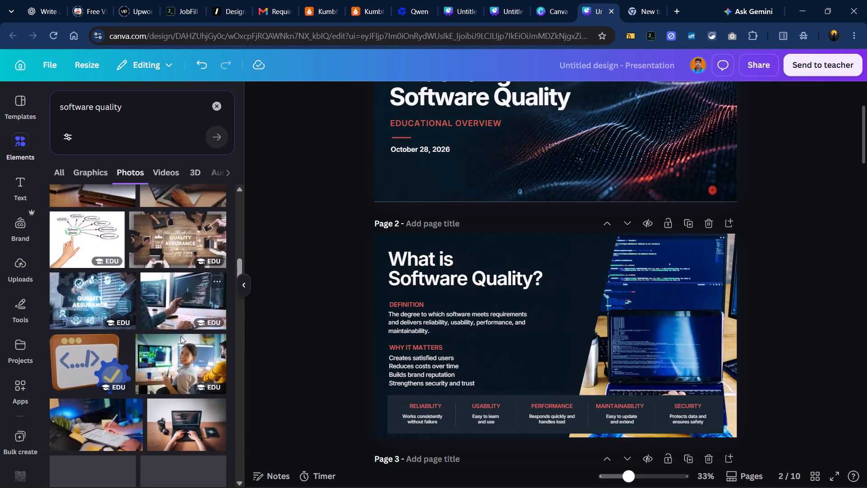
pyautogui.scroll(-3, 180, 310)
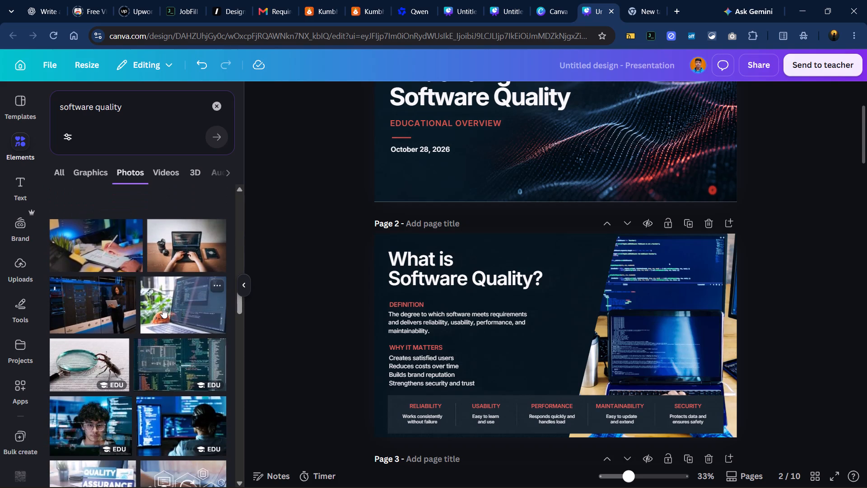
pyautogui.scroll(-4, 174, 305)
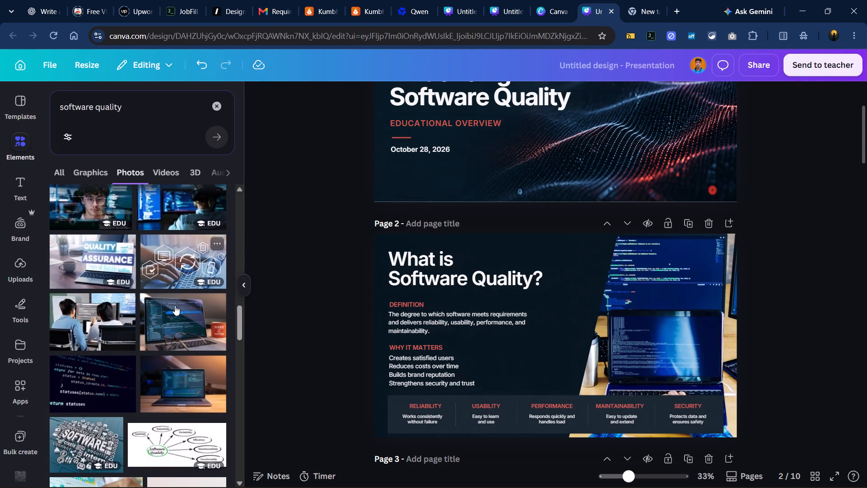
pyautogui.scroll(-2, 176, 322)
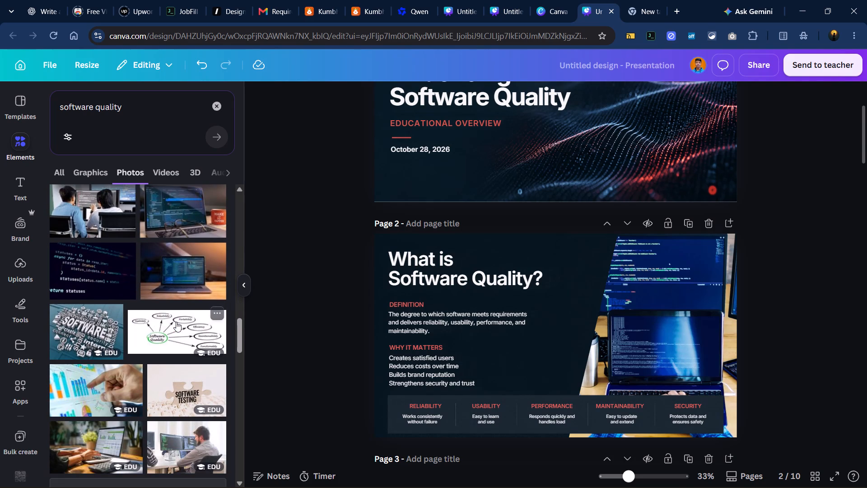
pyautogui.scroll(-4, 176, 283)
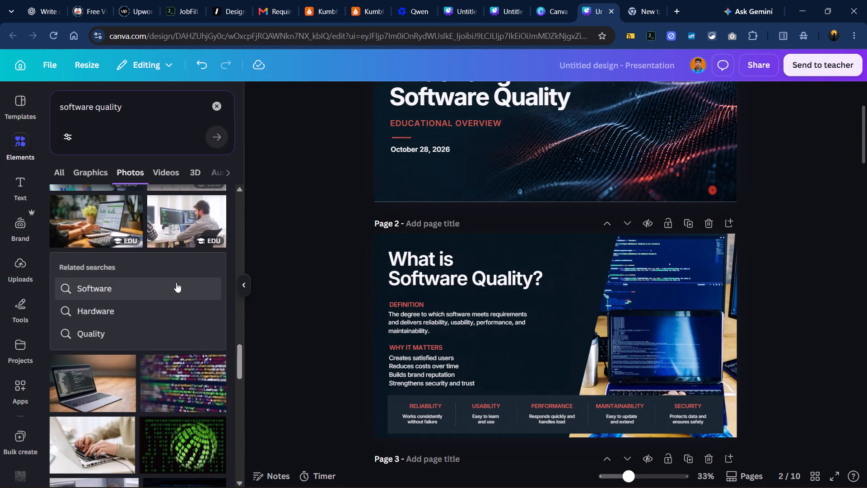
pyautogui.scroll(-2, 176, 282)
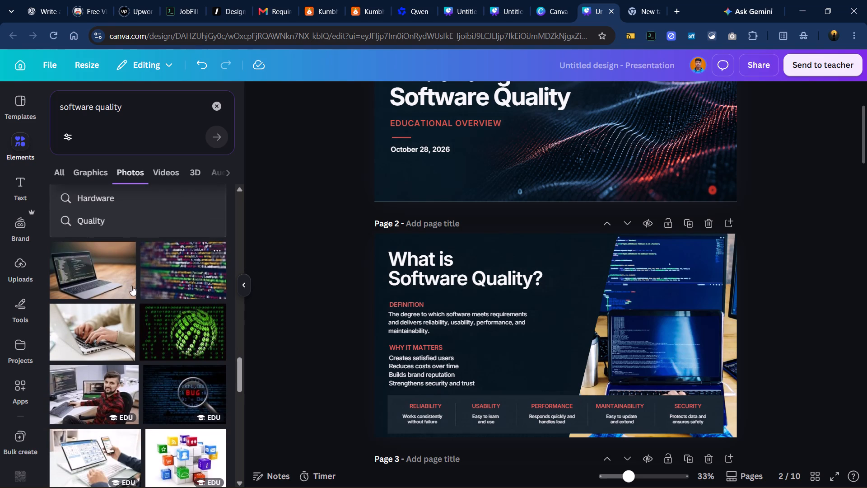
pyautogui.scroll(-2, 144, 286)
pyautogui.scroll(1, 150, 286)
pyautogui.scroll(-4, 150, 286)
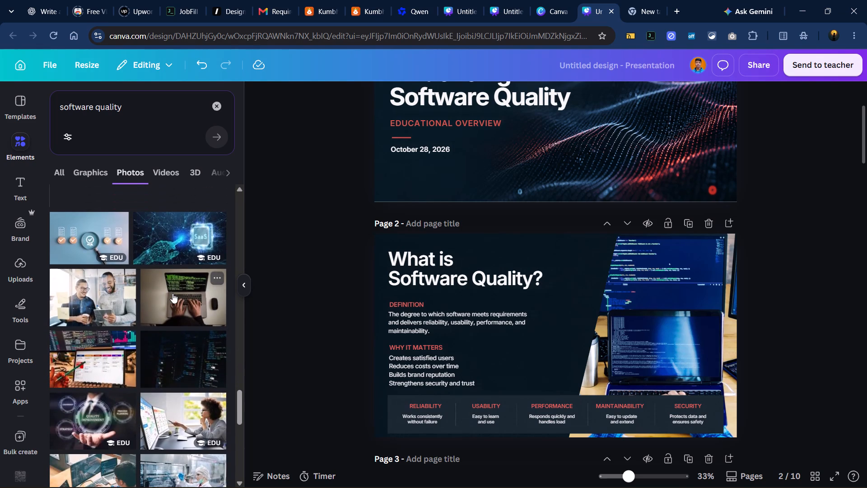
pyautogui.scroll(-3, 174, 293)
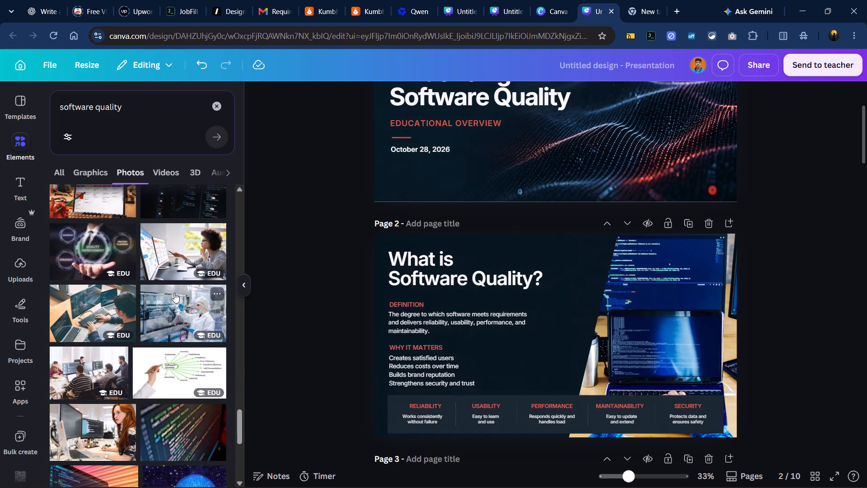
pyautogui.scroll(-5, 174, 293)
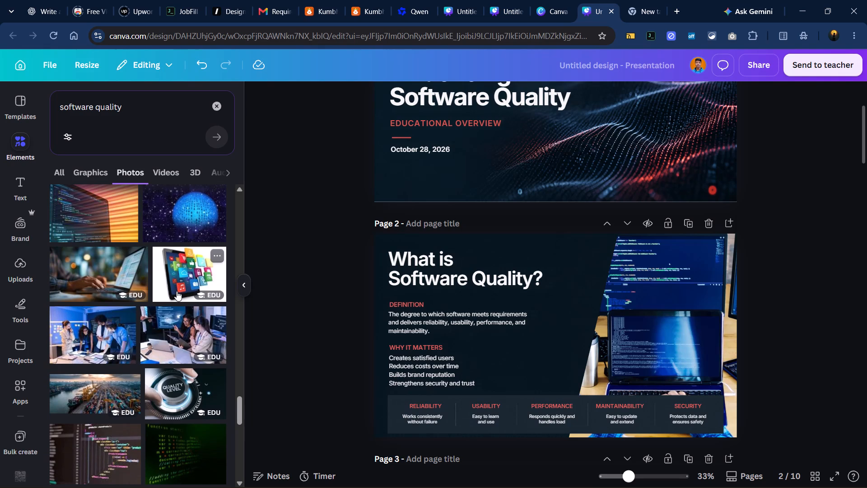
pyautogui.scroll(-2, 184, 270)
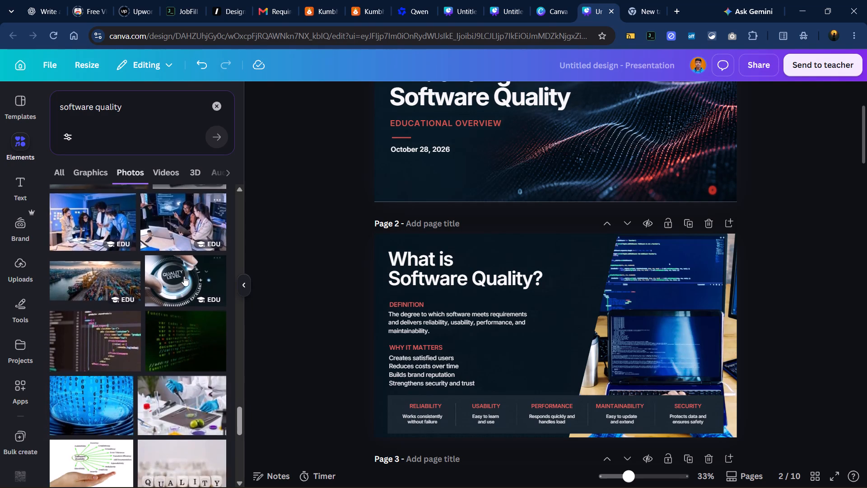
pyautogui.scroll(-4, 184, 276)
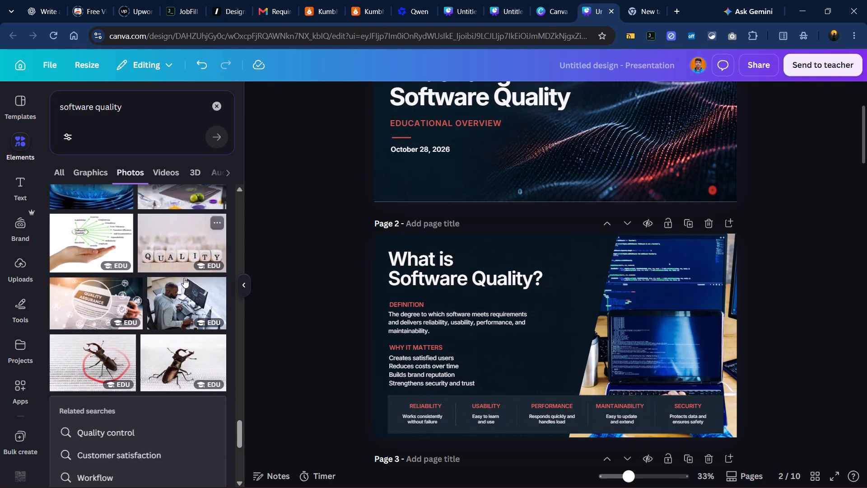
pyautogui.scroll(-5, 184, 278)
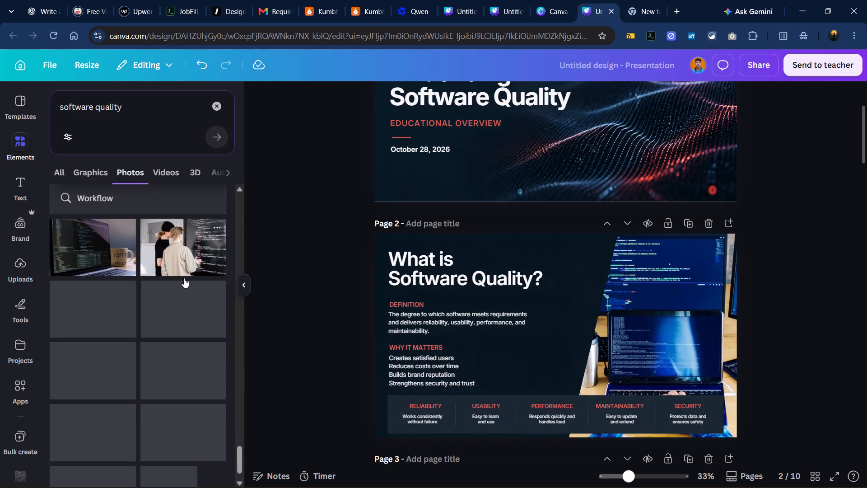
pyautogui.scroll(-1, 184, 278)
pyautogui.scroll(1, 184, 278)
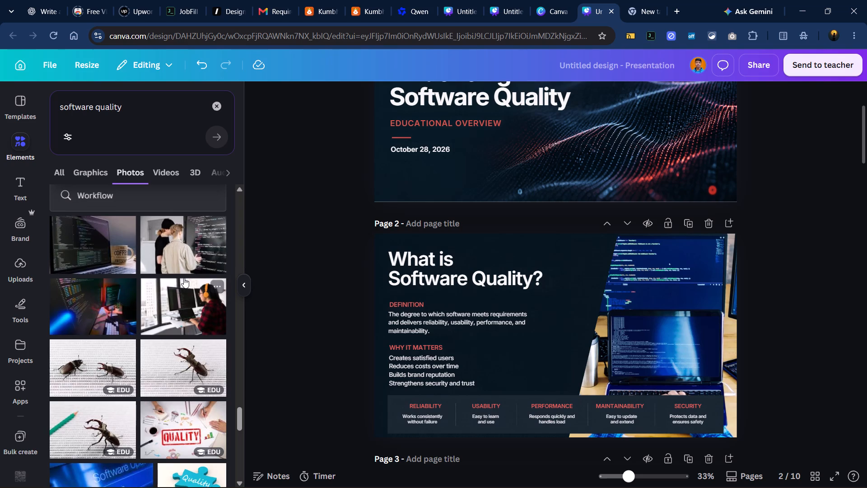
pyautogui.scroll(-5, 184, 278)
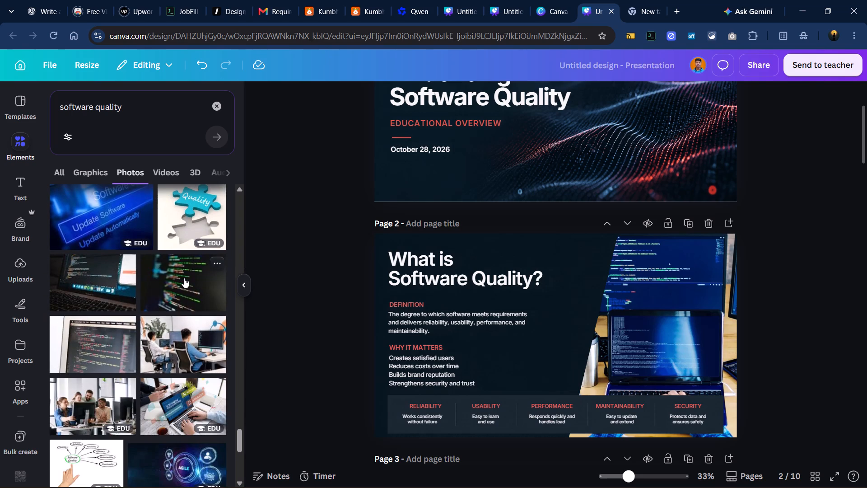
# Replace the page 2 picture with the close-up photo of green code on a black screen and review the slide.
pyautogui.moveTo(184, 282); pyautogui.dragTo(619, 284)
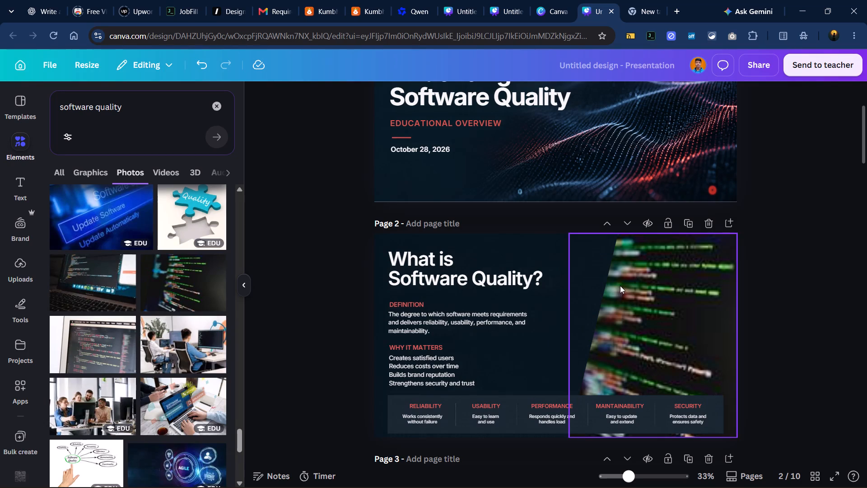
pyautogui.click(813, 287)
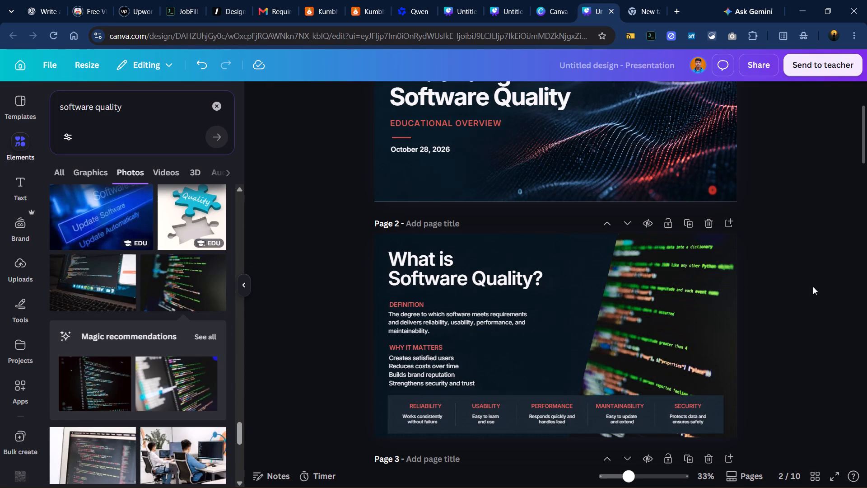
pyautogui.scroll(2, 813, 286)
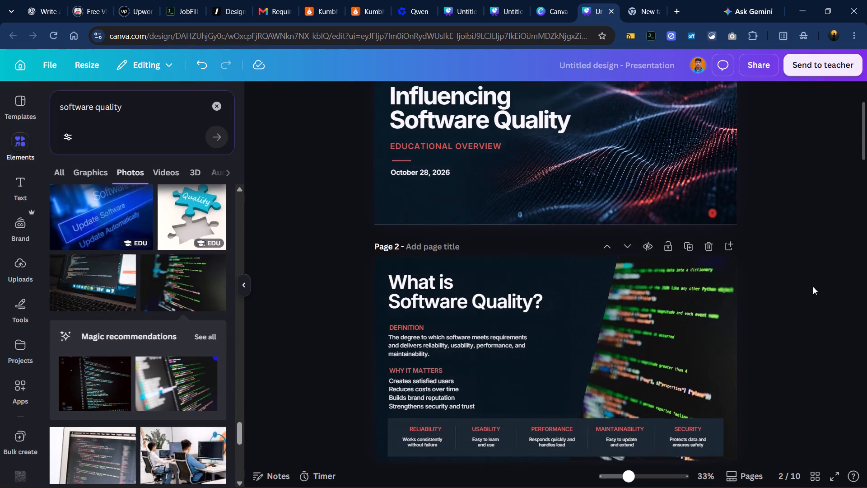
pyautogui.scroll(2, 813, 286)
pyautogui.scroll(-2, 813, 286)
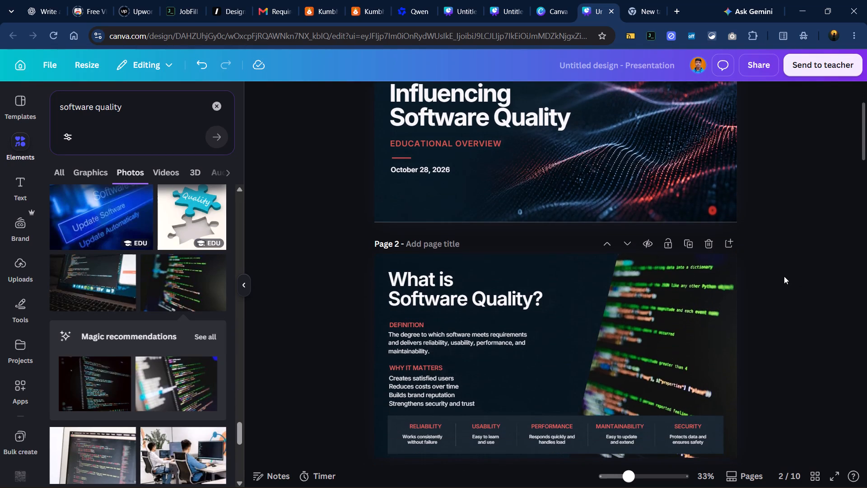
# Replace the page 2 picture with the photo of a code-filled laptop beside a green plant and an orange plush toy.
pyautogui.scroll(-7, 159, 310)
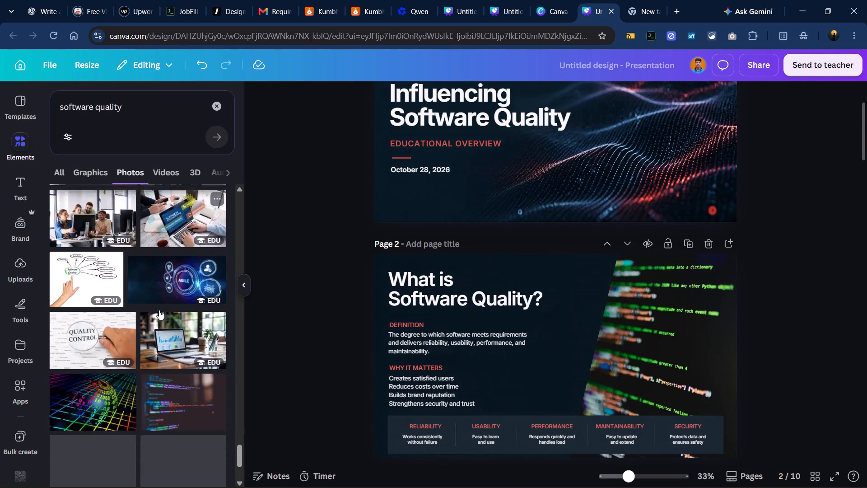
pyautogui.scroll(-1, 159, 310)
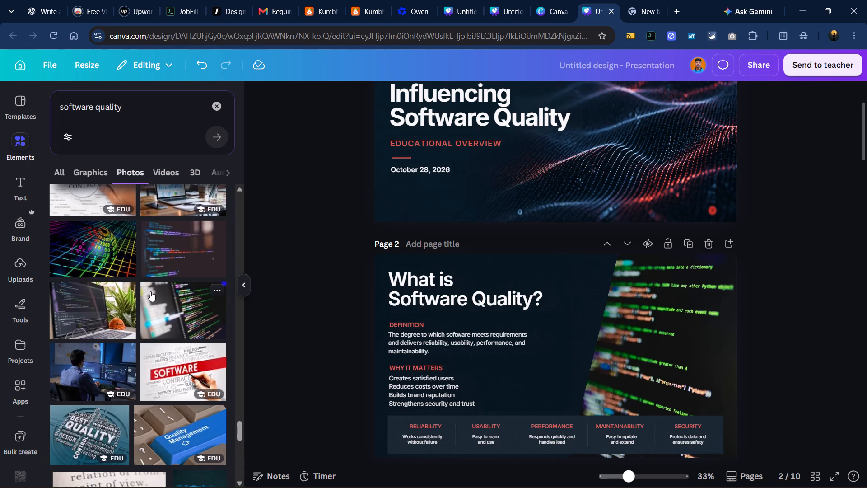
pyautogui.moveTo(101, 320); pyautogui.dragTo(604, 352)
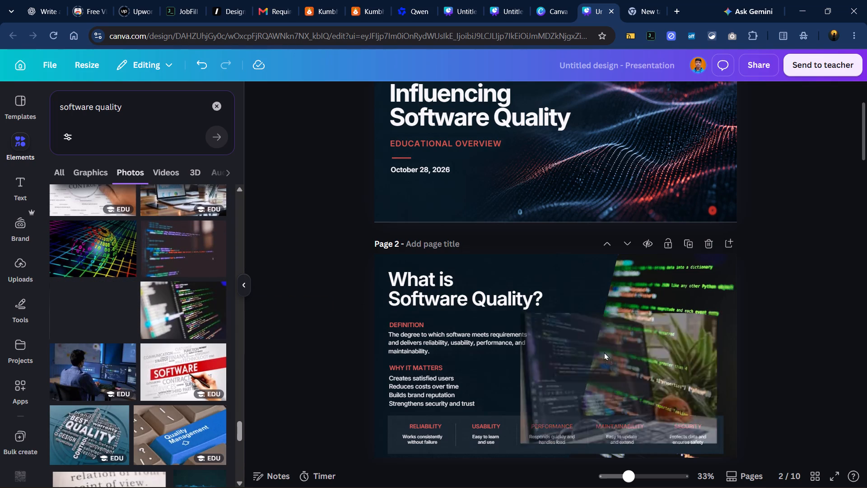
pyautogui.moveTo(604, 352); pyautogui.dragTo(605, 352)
# Replace the page 2 picture with the photo of a laptop with a blue code screen against a warm orange-brown background, leaving nothing selected.
pyautogui.scroll(2, 173, 325)
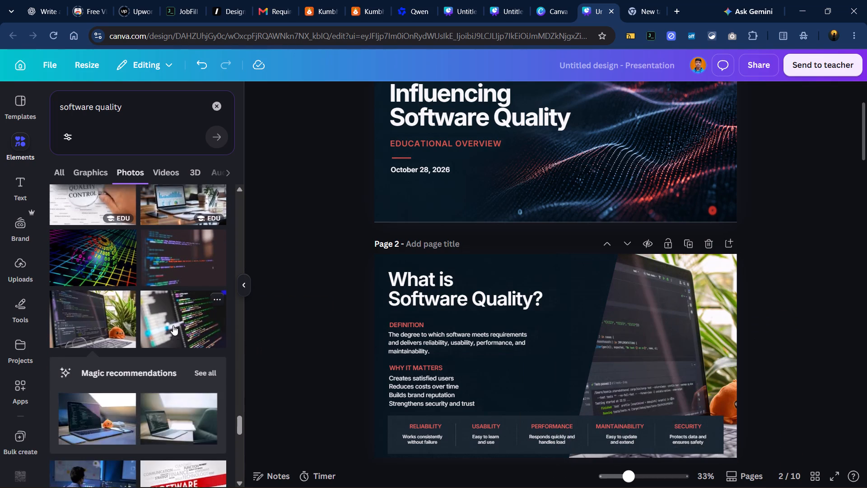
pyautogui.scroll(-3, 173, 325)
pyautogui.scroll(4, 173, 325)
pyautogui.scroll(-1, 173, 325)
pyautogui.scroll(11, 173, 325)
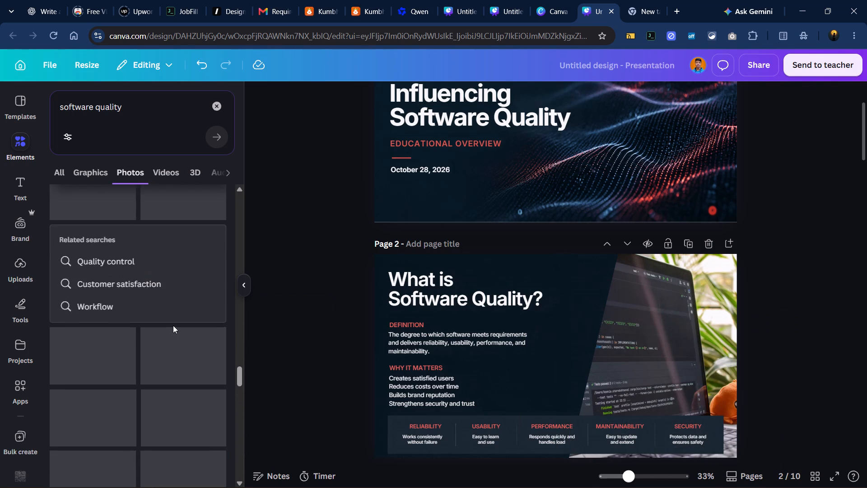
pyautogui.scroll(20, 173, 325)
pyautogui.scroll(5, 173, 325)
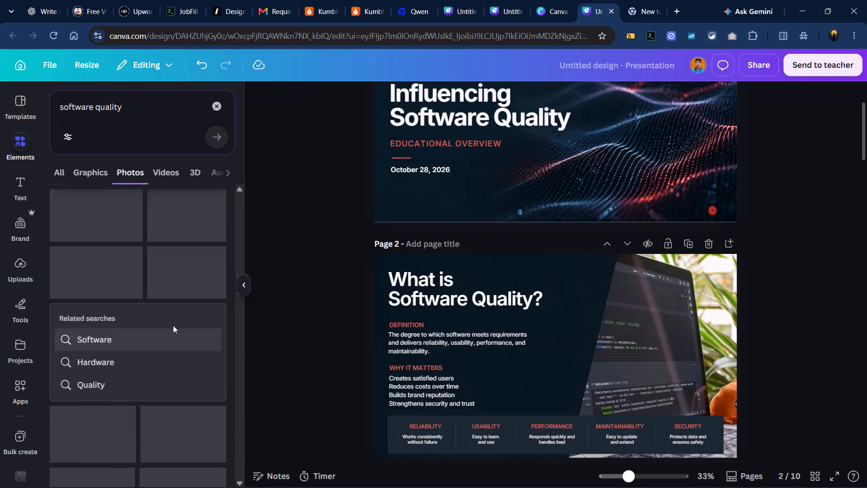
pyautogui.scroll(-1, 173, 325)
pyautogui.scroll(7, 173, 325)
pyautogui.scroll(-1, 173, 325)
pyautogui.scroll(1, 173, 325)
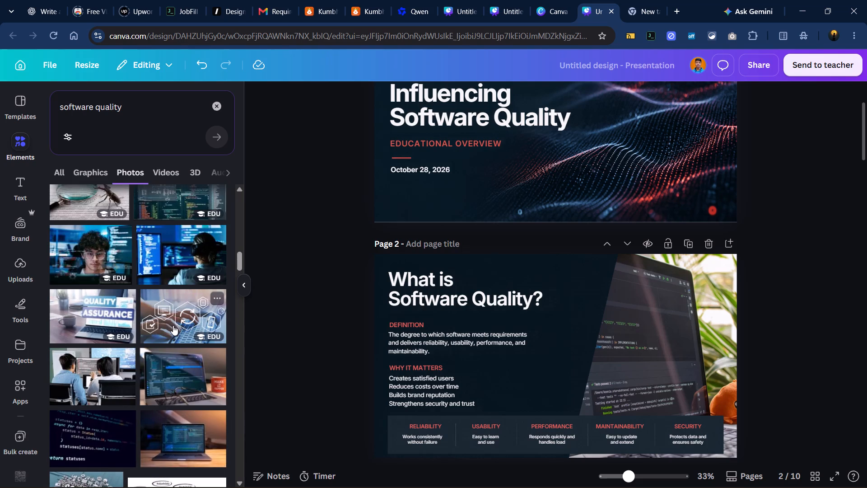
pyautogui.moveTo(189, 437); pyautogui.dragTo(590, 399)
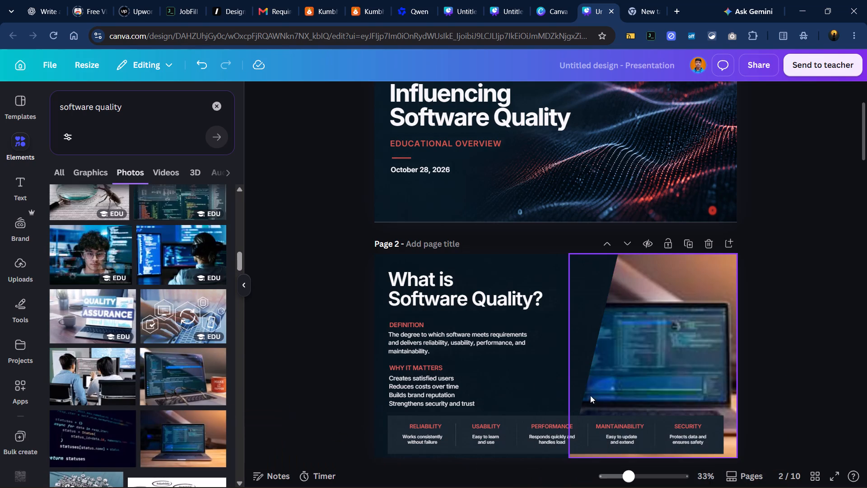
pyautogui.click(784, 338)
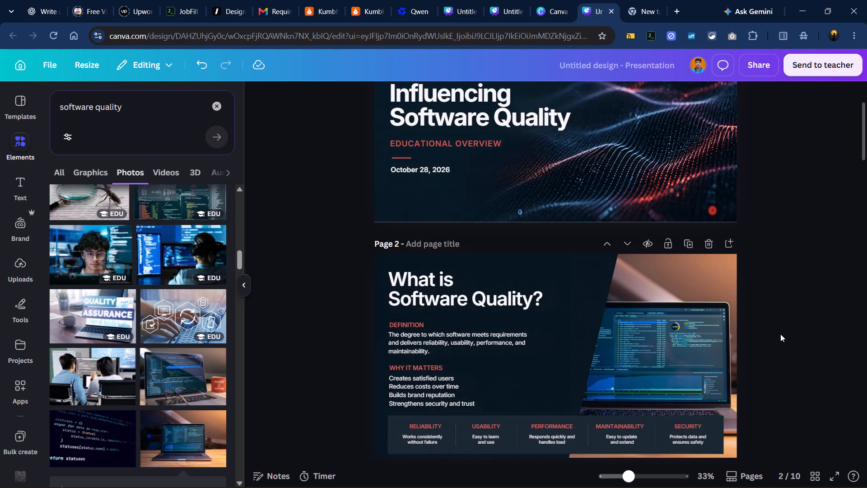
# Present the slides full screen from page 1 and advance to the Process Factors Affecting Quality slide.
pyautogui.scroll(1, 780, 334)
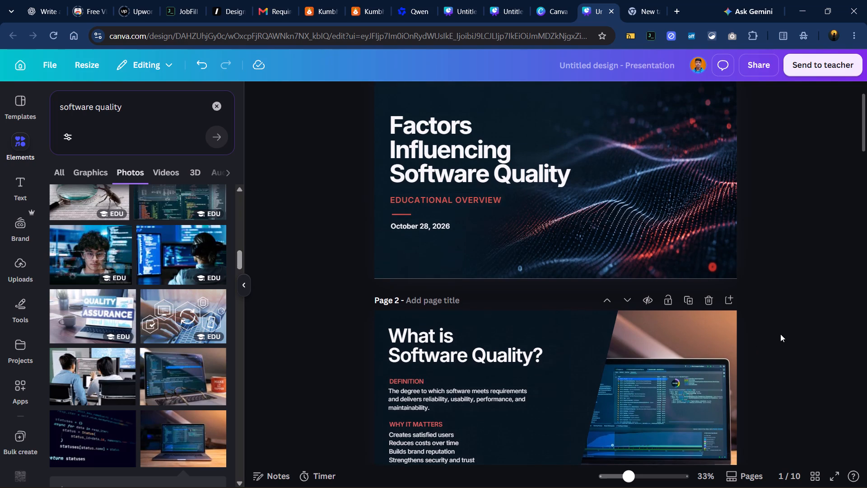
pyautogui.scroll(4, 780, 334)
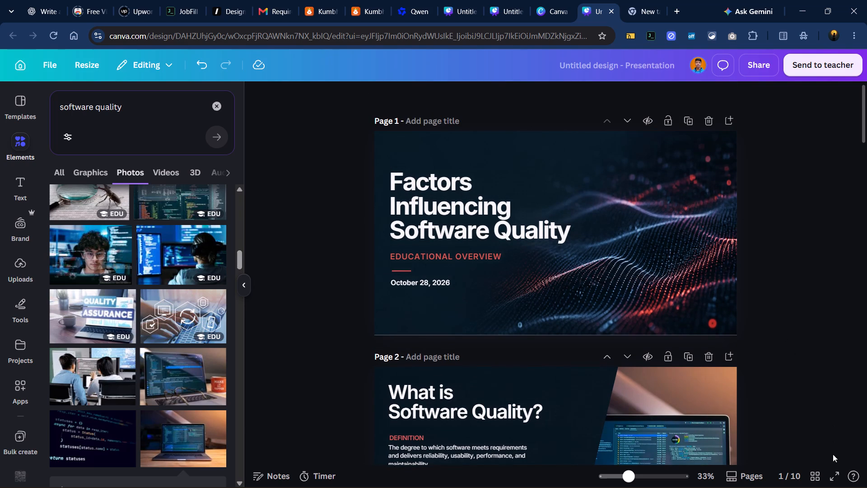
pyautogui.click(834, 472)
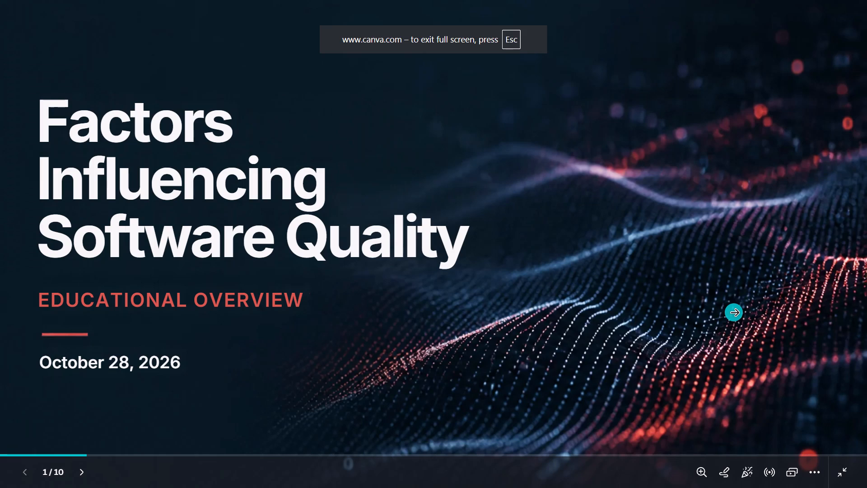
pyautogui.press('Right')
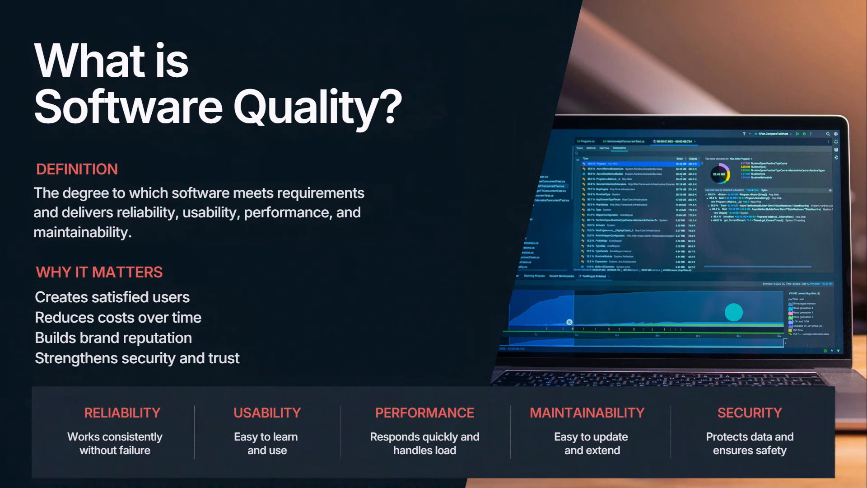
pyautogui.press('Right')
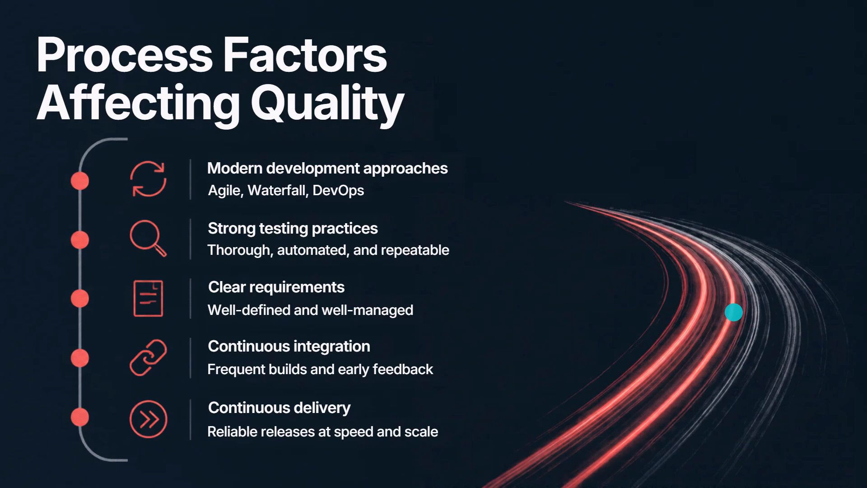
# Review the remaining slides full screen, from People Factors Affecting Quality through the closing Questions? slide, and exit the presentation.
pyautogui.press('Right')
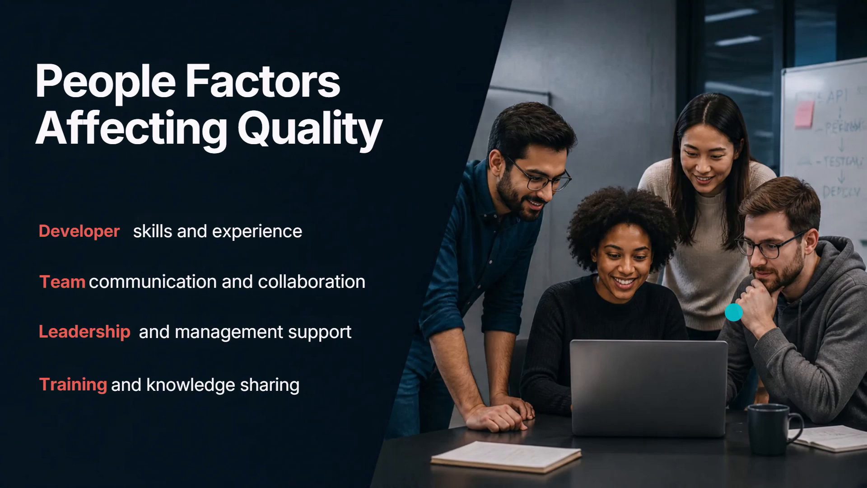
pyautogui.press('Right')
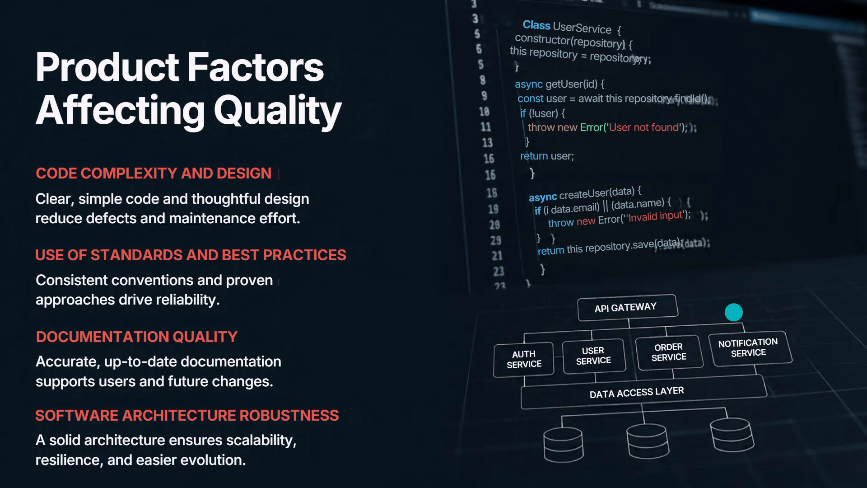
pyautogui.press('Right')
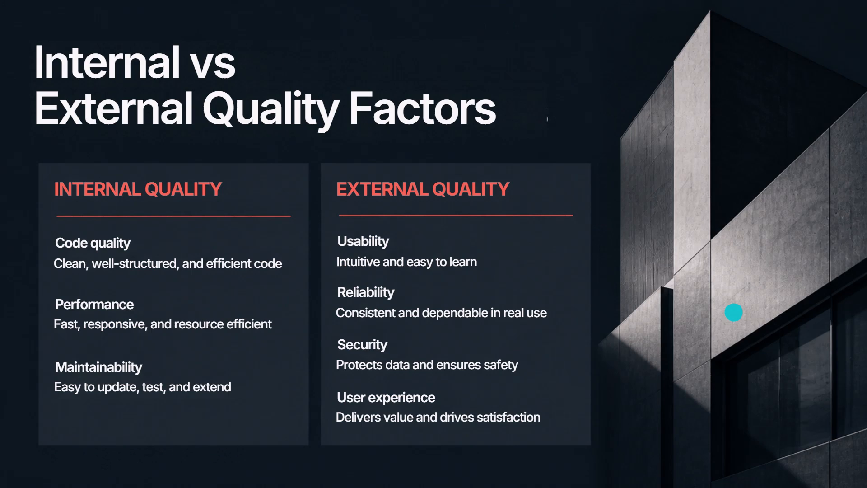
pyautogui.press('Right')
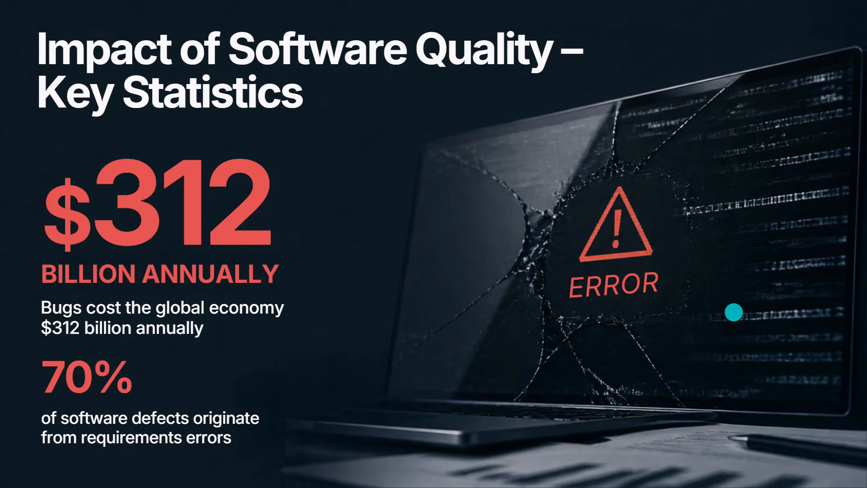
pyautogui.press('Right')
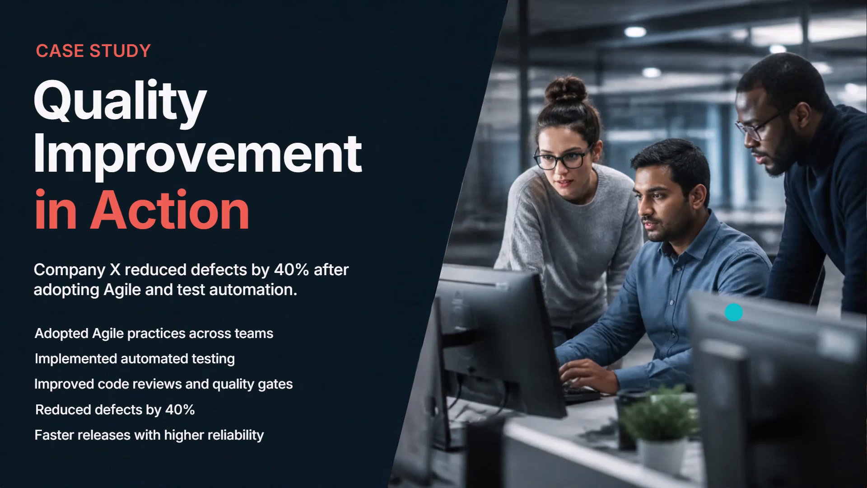
pyautogui.press('Right')
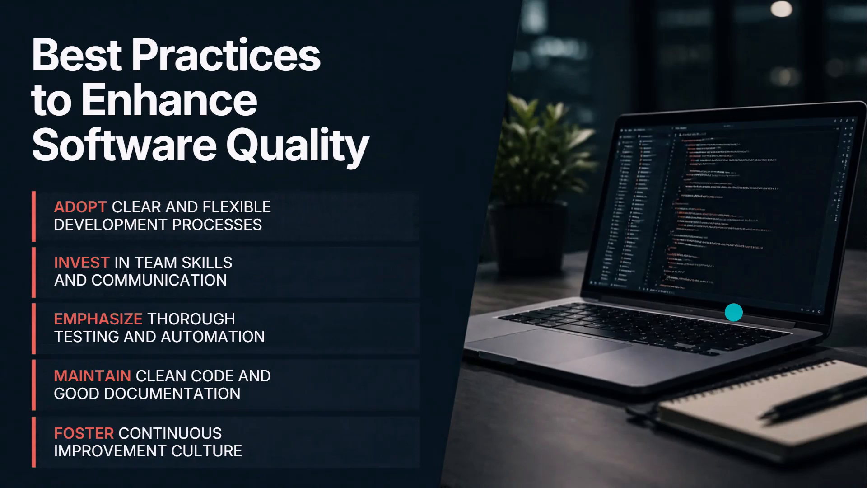
pyautogui.press('Right')
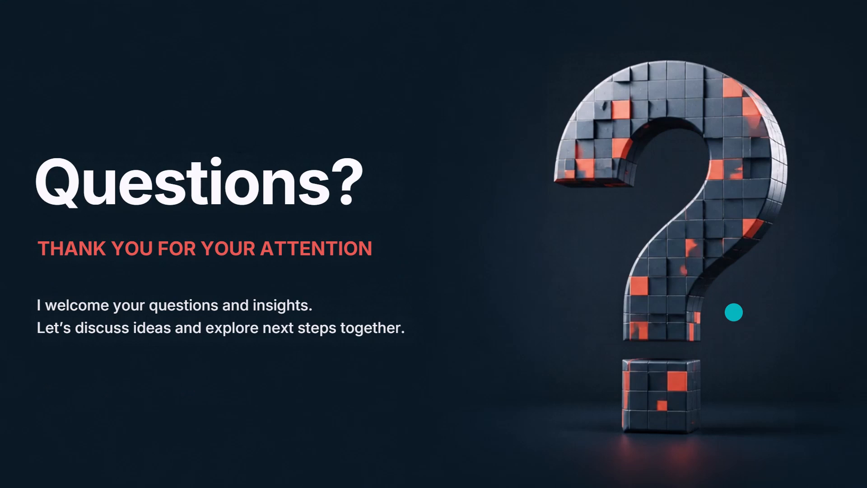
pyautogui.click(579, 230)
pyautogui.click(794, 252)
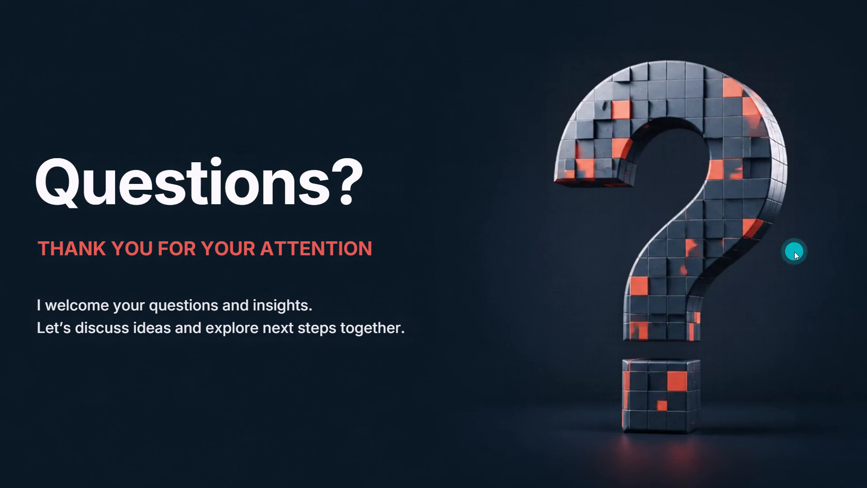
pyautogui.press('Escape')
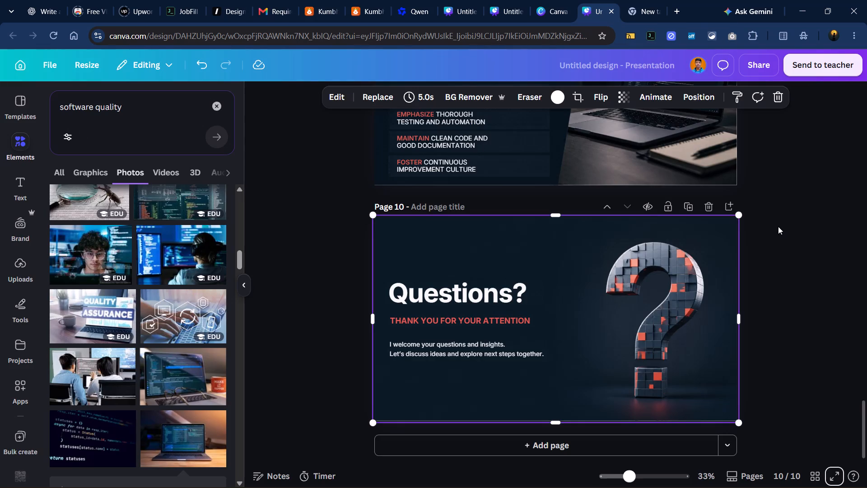
pyautogui.scroll(6, 778, 226)
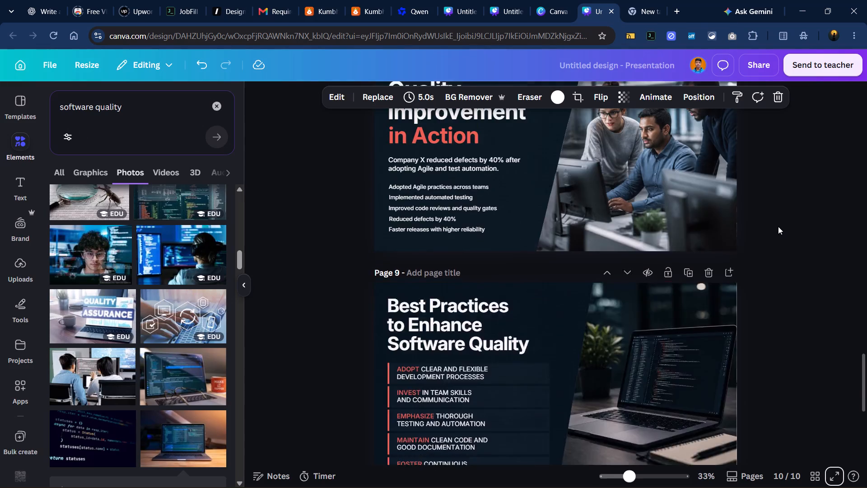
pyautogui.scroll(7, 778, 228)
pyautogui.click(764, 66)
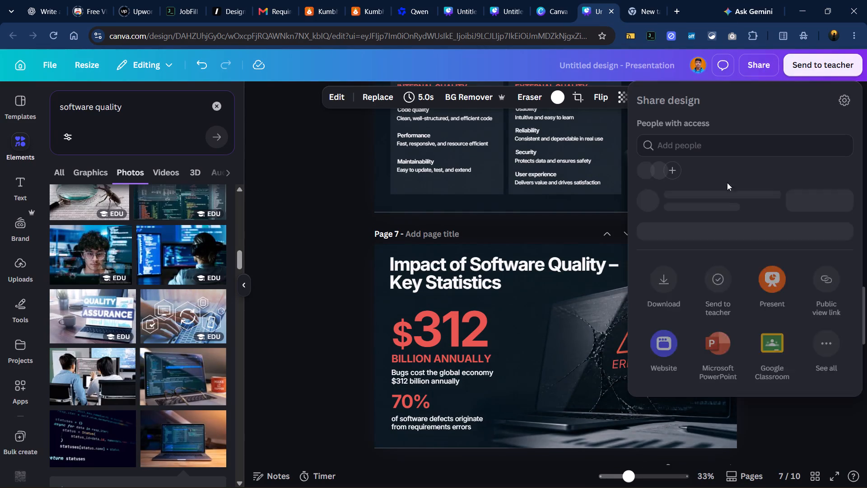
pyautogui.click(662, 320)
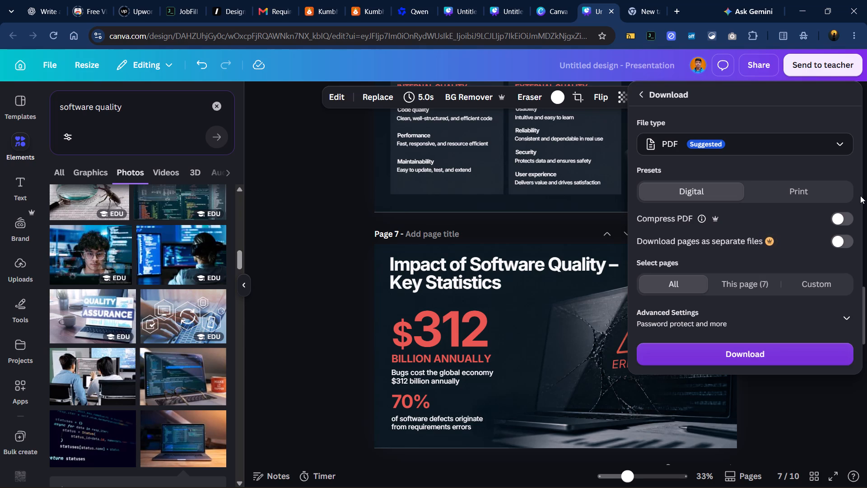
pyautogui.click(840, 212)
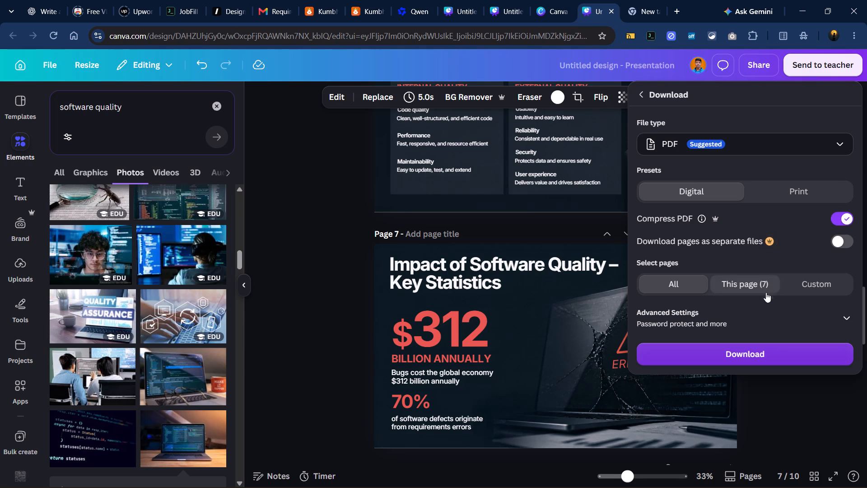
pyautogui.click(746, 323)
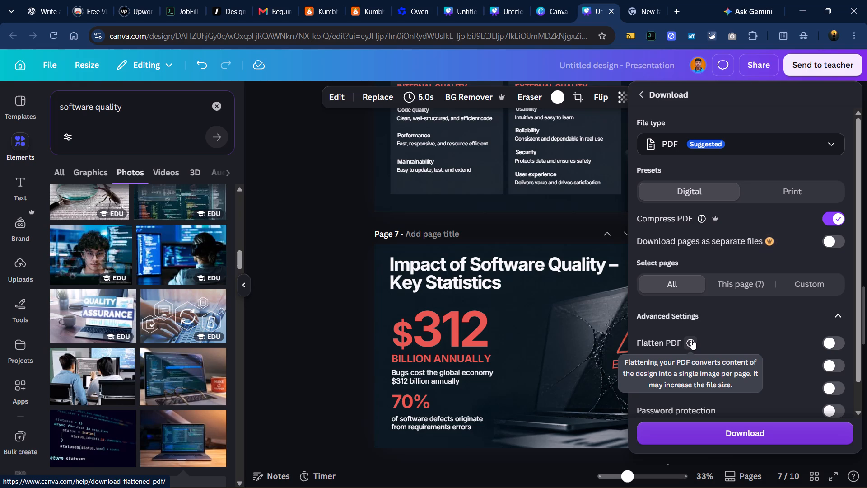
pyautogui.click(691, 340)
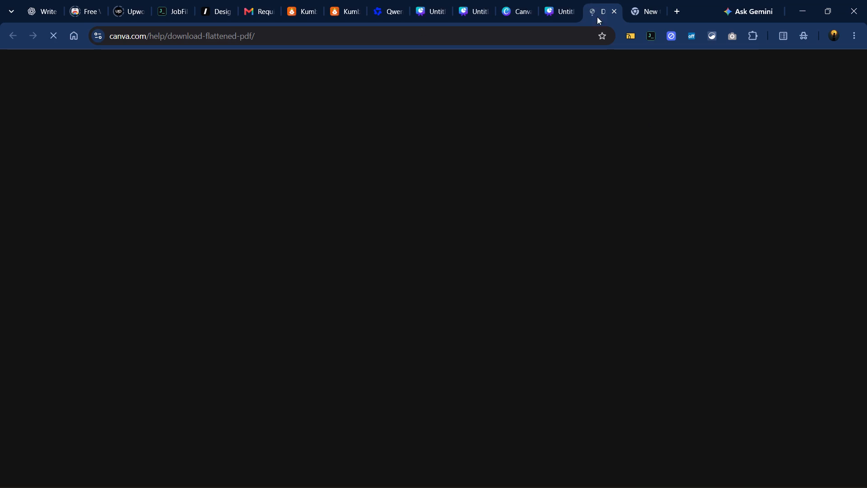
pyautogui.click(614, 10)
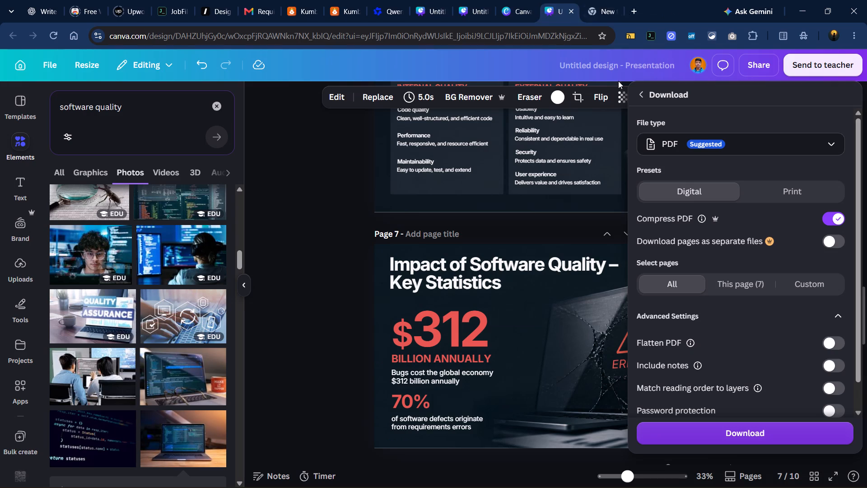
pyautogui.scroll(-3, 717, 313)
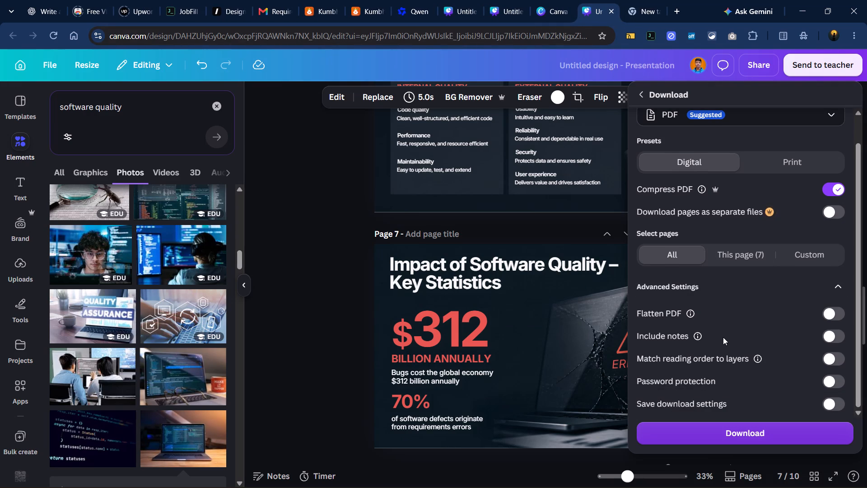
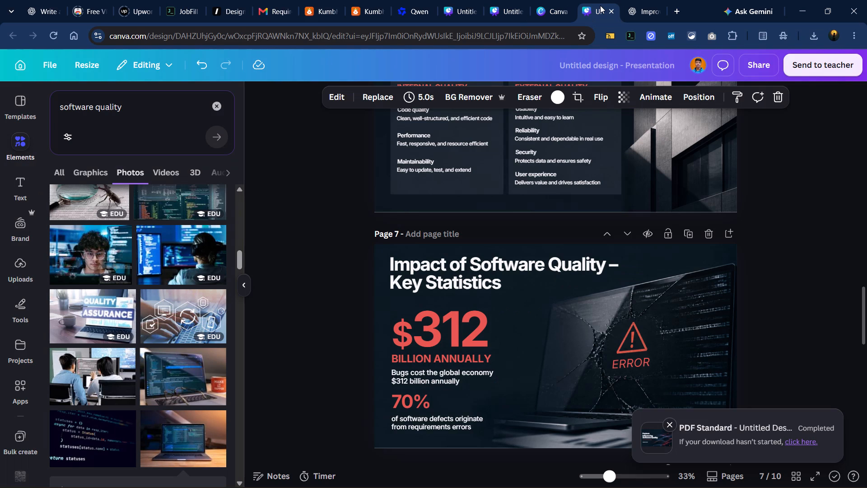
pyautogui.click(245, 280)
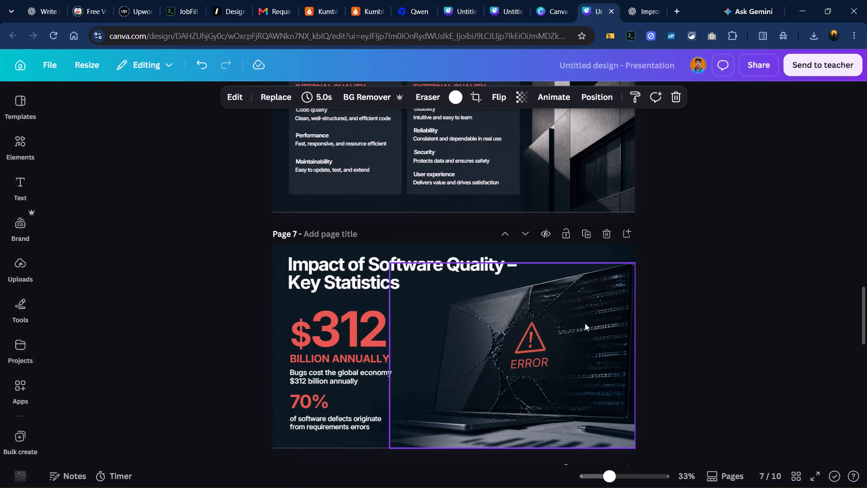
pyautogui.moveTo(866, 319); pyautogui.dragTo(857, 117)
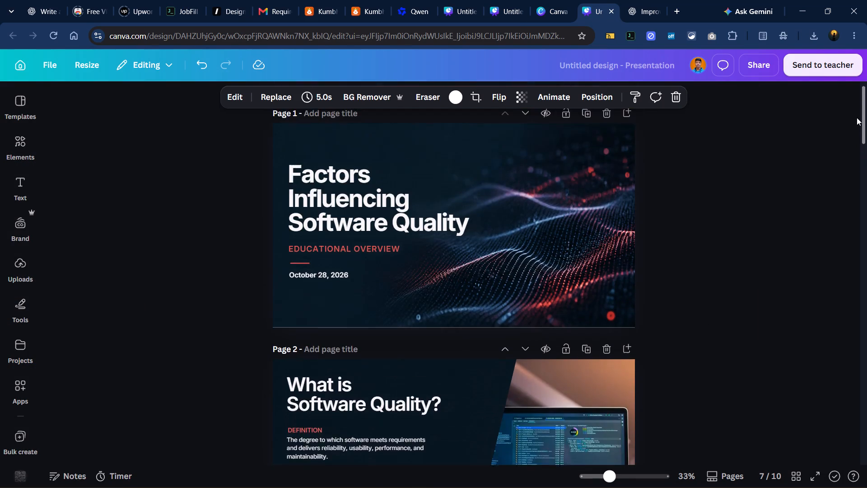
pyautogui.moveTo(857, 117); pyautogui.dragTo(857, 150)
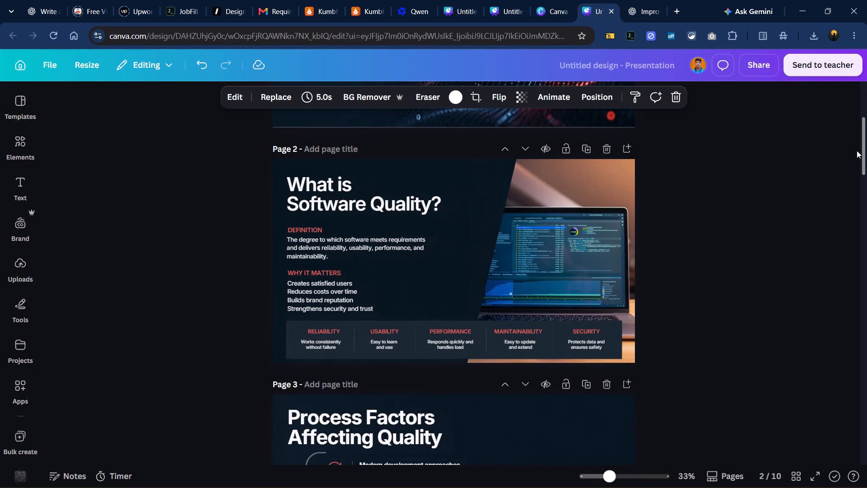
pyautogui.moveTo(857, 150); pyautogui.dragTo(844, 307)
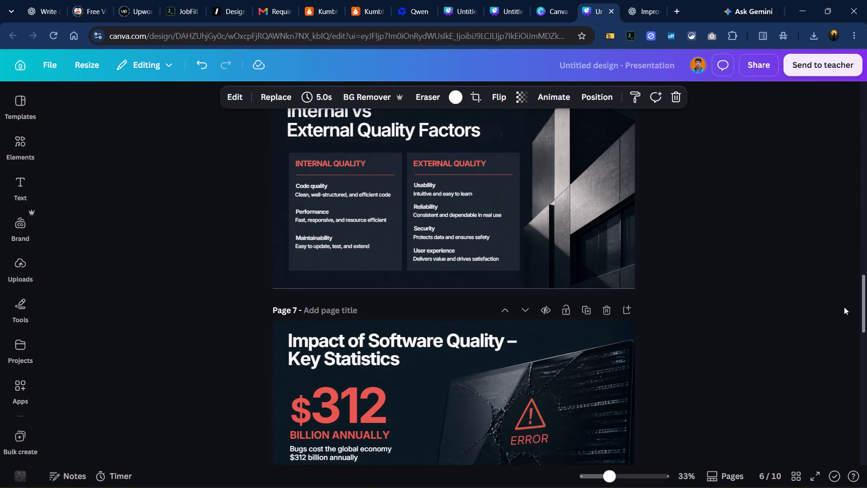
pyautogui.moveTo(844, 307); pyautogui.dragTo(839, 382)
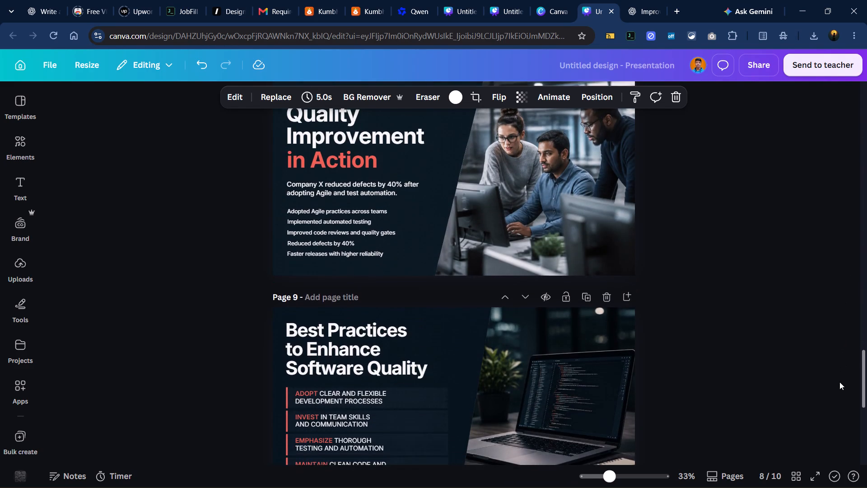
pyautogui.moveTo(839, 382); pyautogui.dragTo(844, 429)
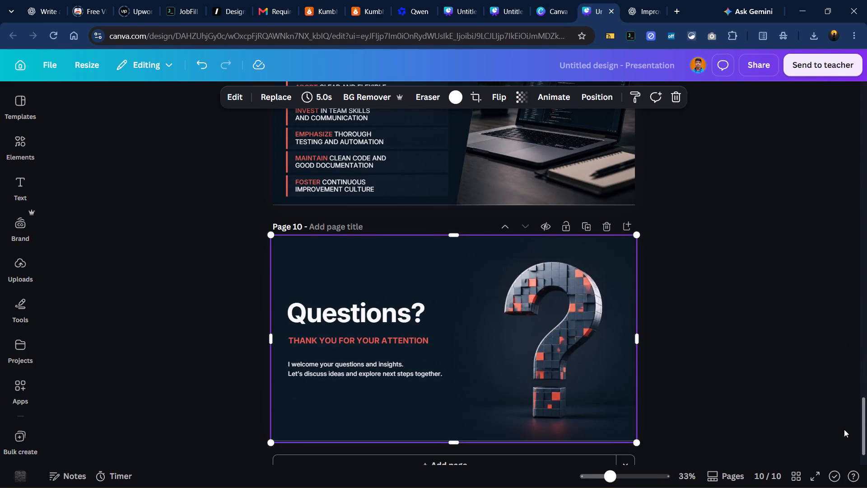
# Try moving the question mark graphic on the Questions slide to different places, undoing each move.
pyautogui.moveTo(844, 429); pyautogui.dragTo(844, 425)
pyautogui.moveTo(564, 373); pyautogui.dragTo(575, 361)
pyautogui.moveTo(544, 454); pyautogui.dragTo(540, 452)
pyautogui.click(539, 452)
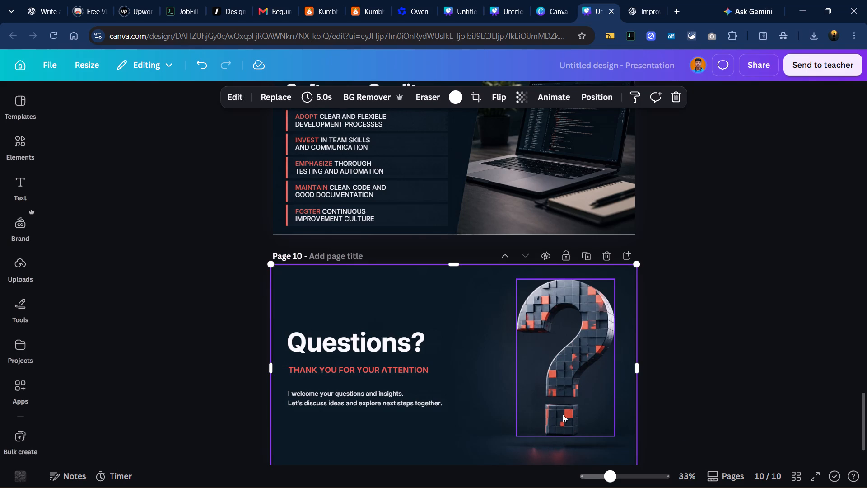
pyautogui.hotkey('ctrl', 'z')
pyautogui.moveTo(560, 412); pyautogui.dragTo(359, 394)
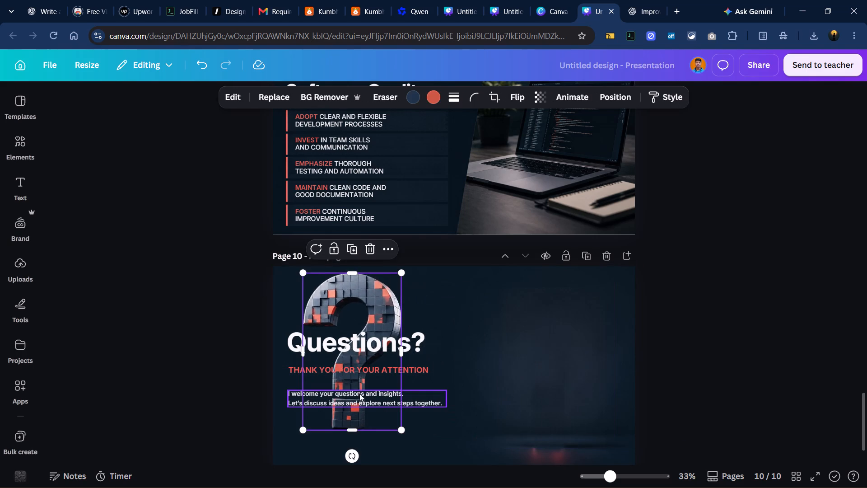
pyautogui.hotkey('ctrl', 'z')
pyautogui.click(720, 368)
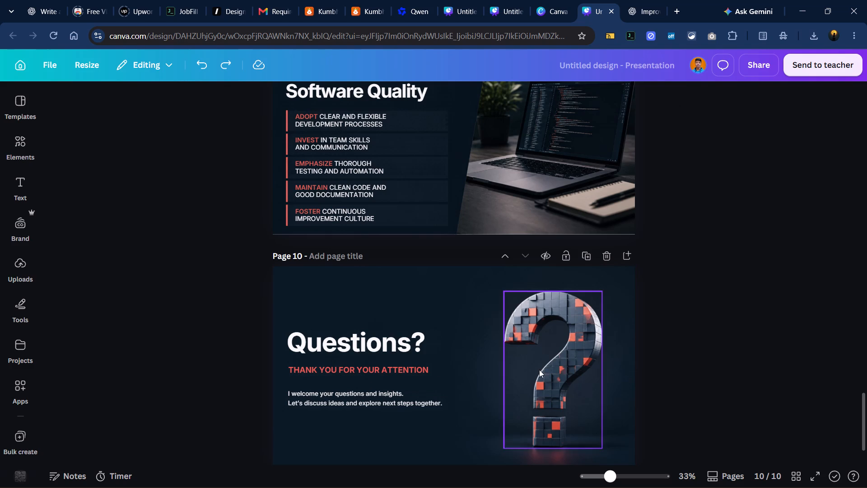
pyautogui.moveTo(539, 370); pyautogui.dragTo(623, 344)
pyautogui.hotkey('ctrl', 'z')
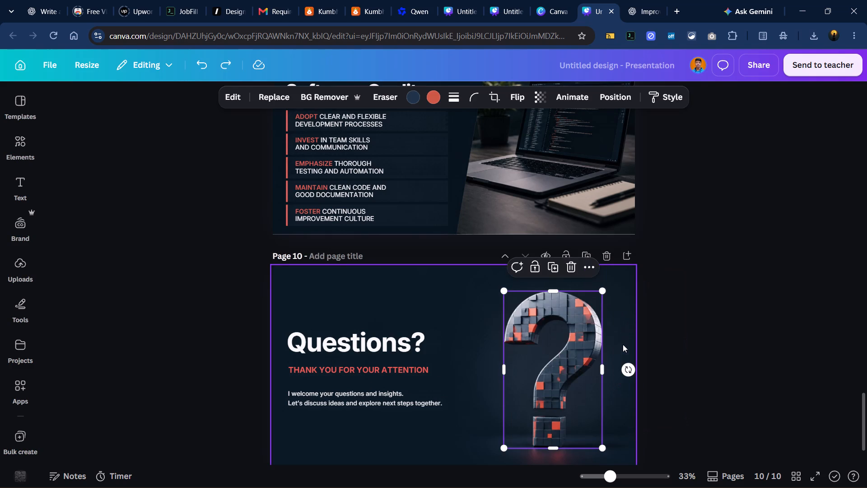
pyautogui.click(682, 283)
# On the People Factors slide, nudge the text "communication and collaboration" slightly right to widen the gap after "Team".
pyautogui.scroll(3, 685, 298)
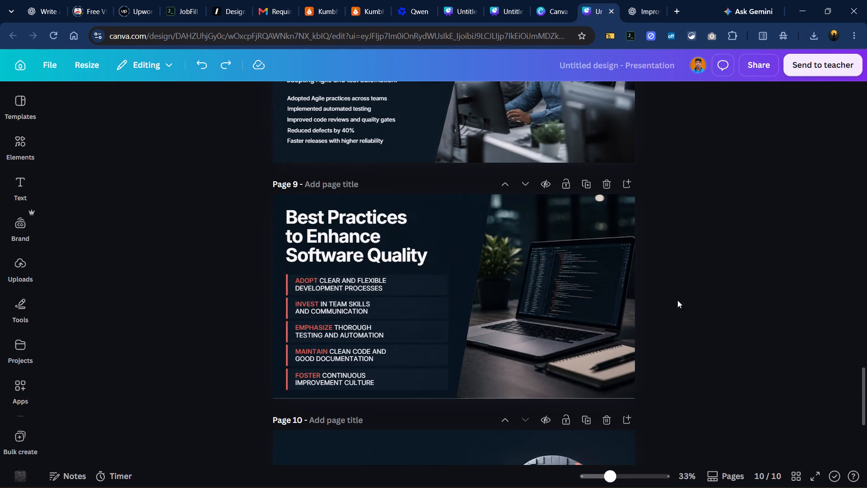
pyautogui.scroll(3, 300, 272)
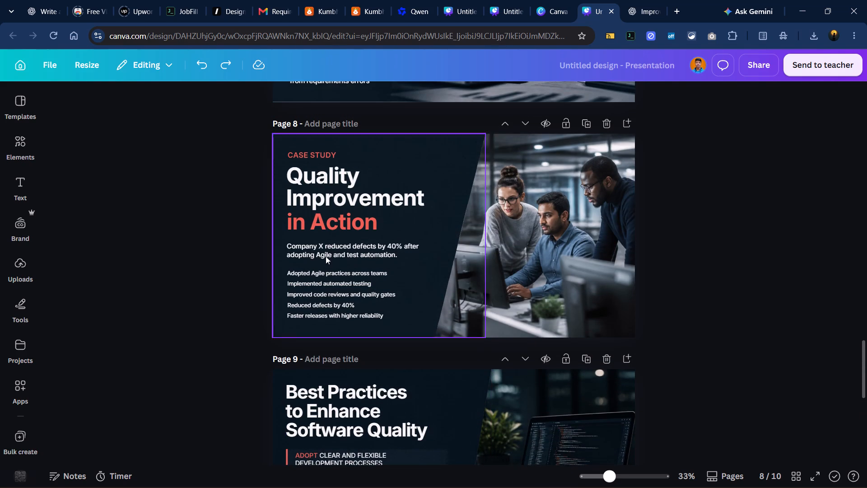
pyautogui.scroll(4, 536, 279)
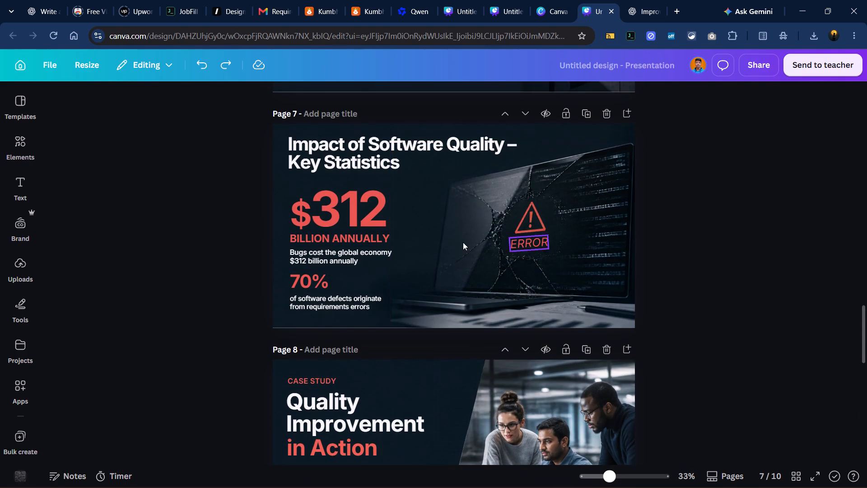
pyautogui.scroll(3, 318, 309)
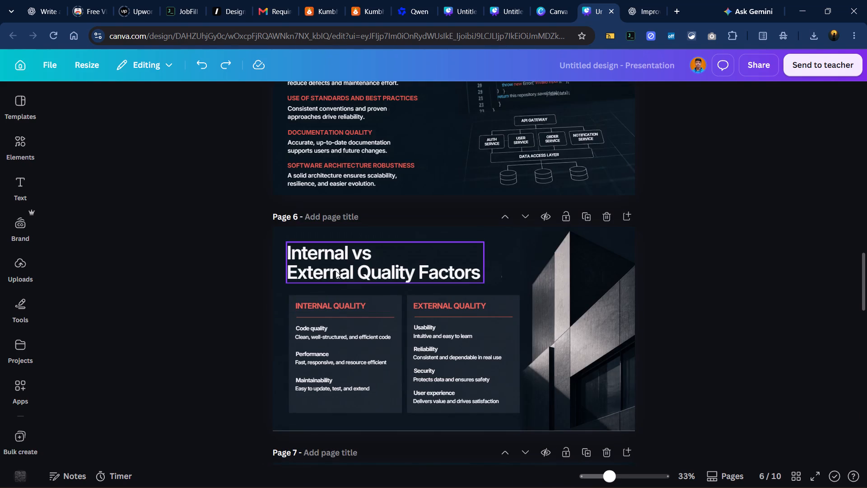
pyautogui.scroll(1, 573, 305)
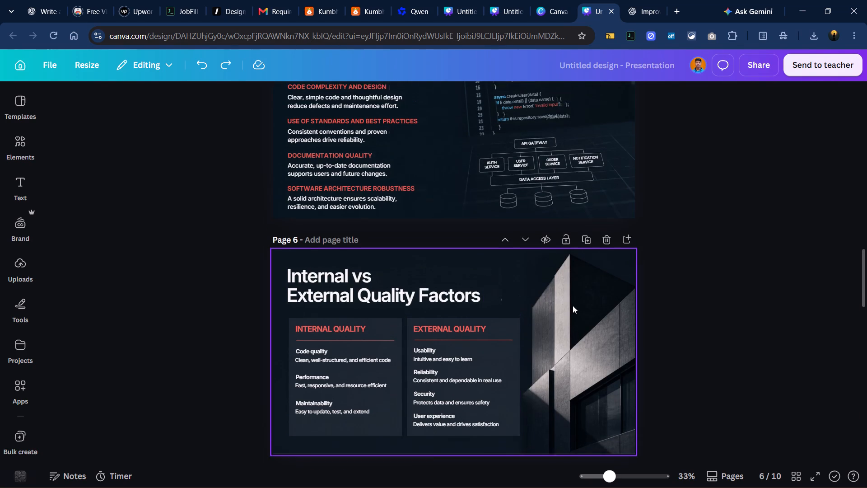
pyautogui.scroll(2, 573, 305)
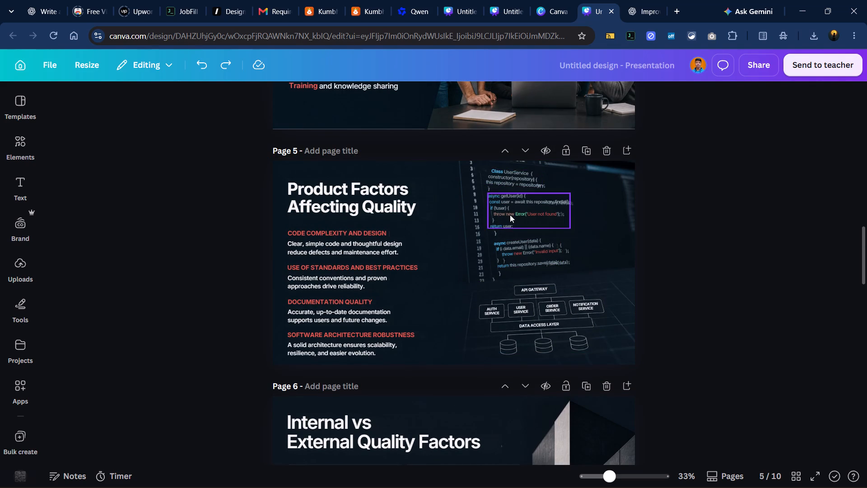
pyautogui.scroll(3, 514, 214)
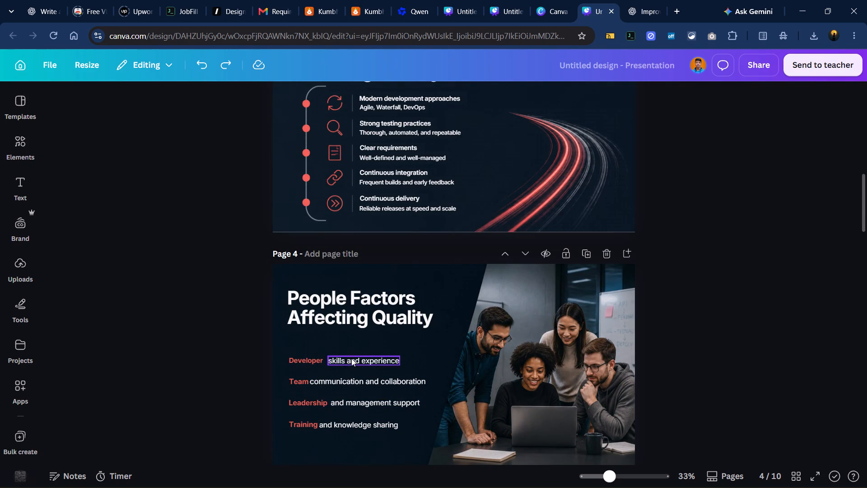
pyautogui.click(336, 385)
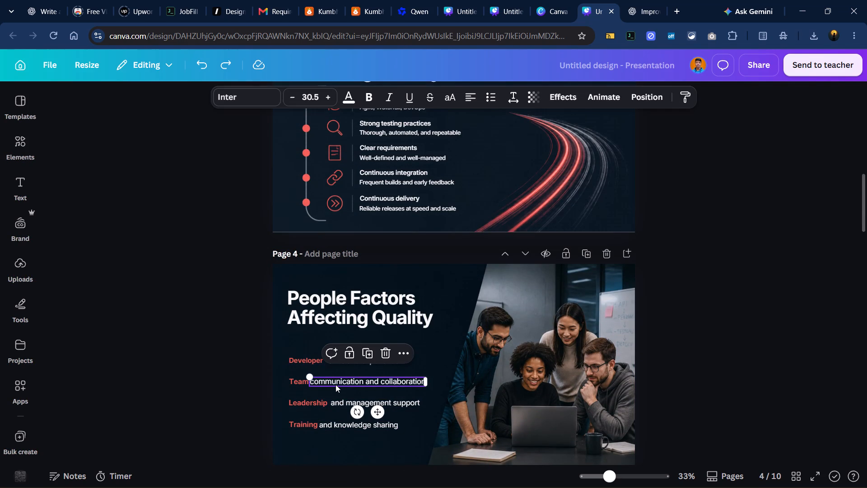
pyautogui.press('Down')
pyautogui.press('Up')
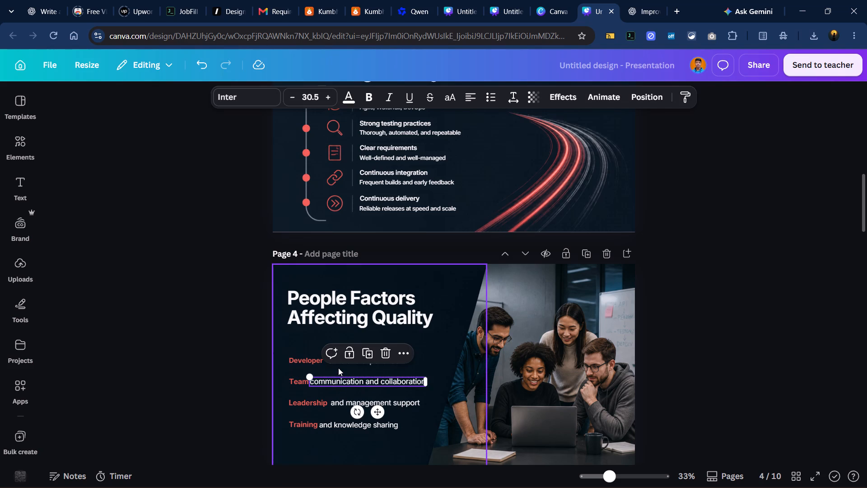
pyautogui.press('Right')
pyautogui.press('Right')
pyautogui.press('Right')
pyautogui.press('Right')
pyautogui.press('Right')
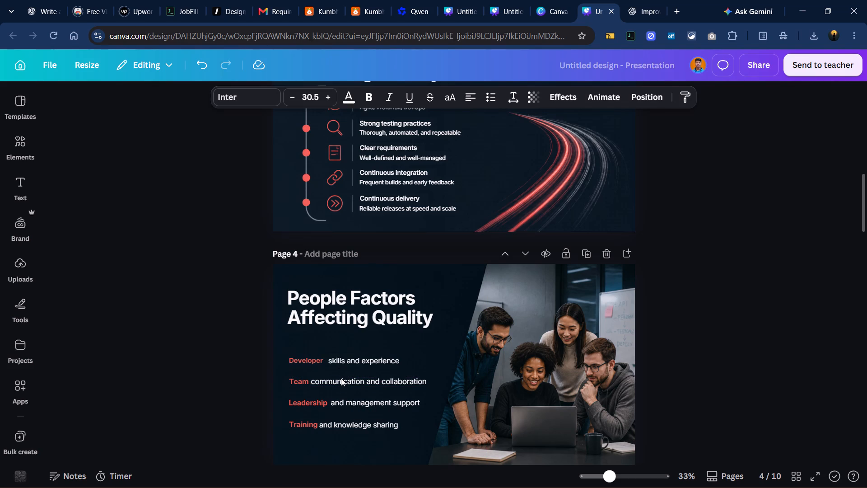
# Nudge the text "communication and collaboration" on the People Factors slide slightly further right, away from "Team".
pyautogui.press('Right')
pyautogui.press('Right')
pyautogui.press('Right')
pyautogui.press('Right')
pyautogui.press('Right')
pyautogui.press('Right')
pyautogui.press('Right')
pyautogui.press('Right')
pyautogui.press('Right')
pyautogui.press('Right')
pyautogui.press('Right')
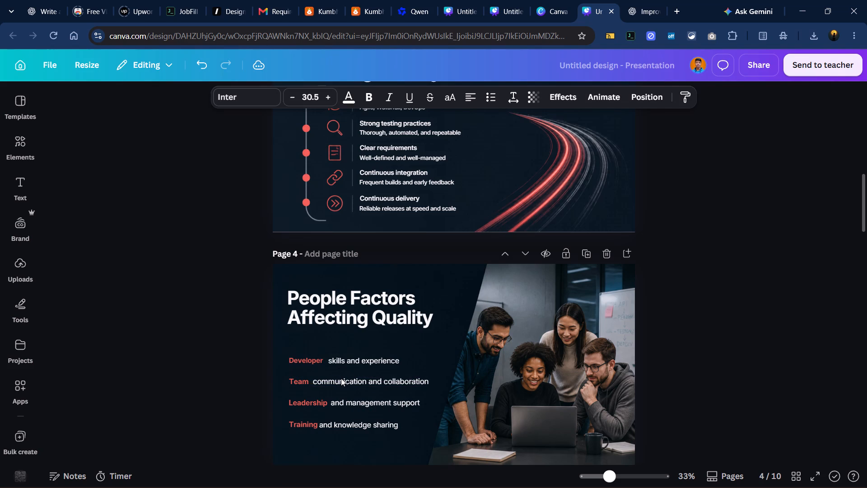
pyautogui.click(321, 391)
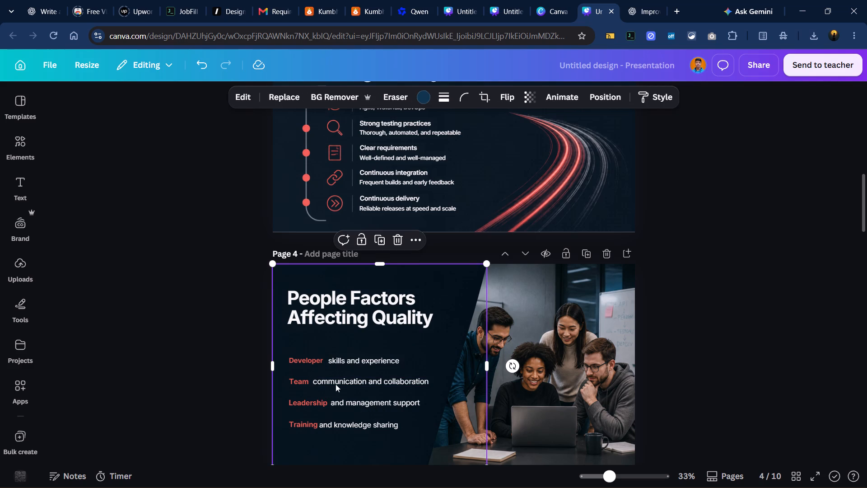
# Nudge the text "skills and experience" slightly left to tighten the gap after "Developer".
pyautogui.click(348, 361)
pyautogui.press('Left')
pyautogui.press('Left')
pyautogui.press('Left')
pyautogui.press('Left')
pyautogui.press('Left')
pyautogui.press('Left')
pyautogui.press('Left')
pyautogui.press('Left')
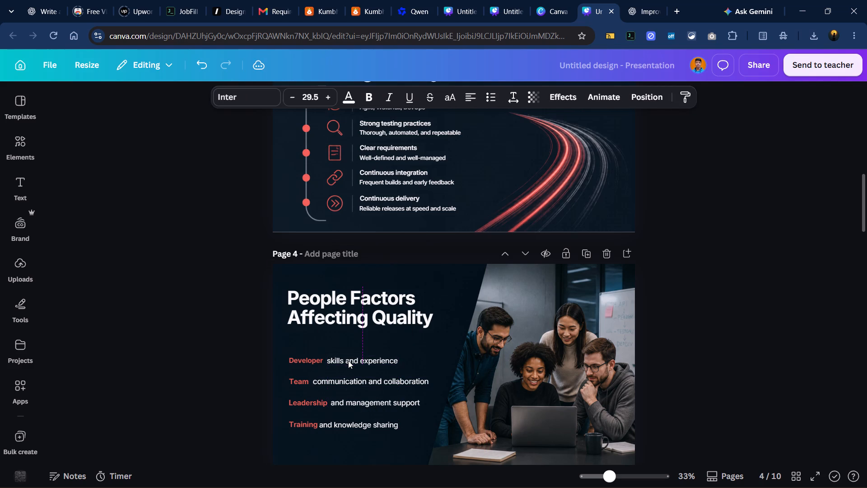
pyautogui.press('Left')
pyautogui.press('Left')
pyautogui.press('Left')
pyautogui.press('Left')
pyautogui.press('Left')
pyautogui.click(340, 372)
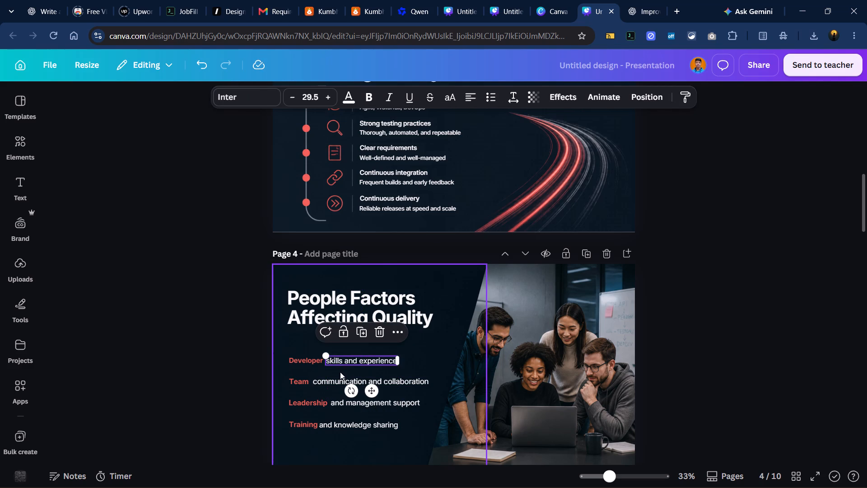
# Nudge the text "and knowledge sharing" slightly right to widen the gap after "Training".
pyautogui.click(341, 428)
pyautogui.press('Right')
pyautogui.press('Right')
pyautogui.press('Right')
pyautogui.press('Right')
pyautogui.press('Right')
pyautogui.press('Right')
pyautogui.press('Right')
pyautogui.press('Right')
pyautogui.press('Right')
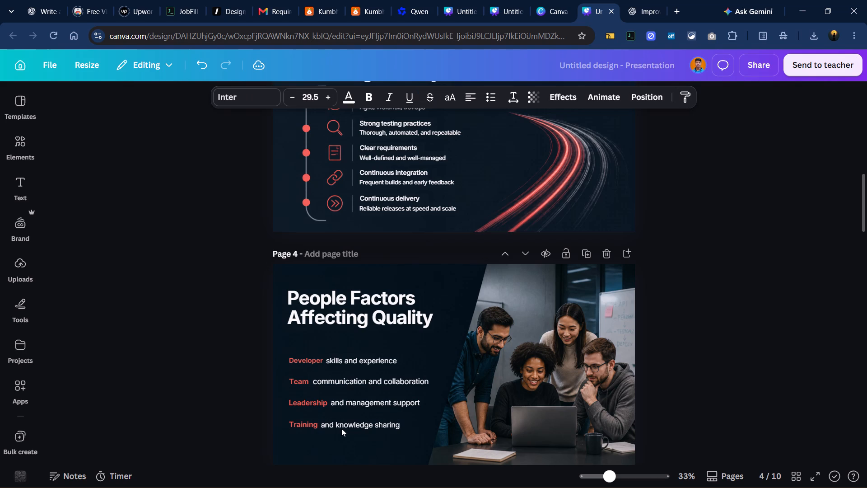
pyautogui.press('Right')
pyautogui.press('Right')
pyautogui.press('Right')
pyautogui.press('Right')
pyautogui.press('Left')
pyautogui.press('Left')
pyautogui.press('Left')
pyautogui.press('Left')
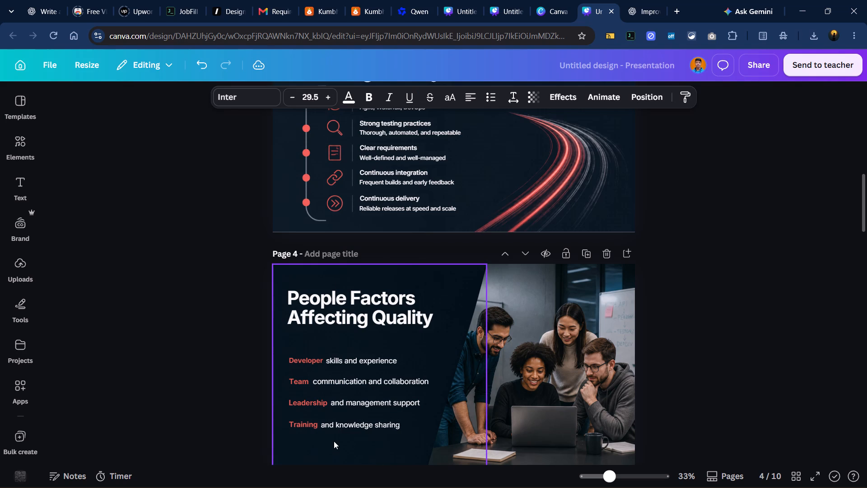
pyautogui.click(334, 441)
# Examine the spacing and text settings of the four white descriptions on the People Factors slide, comparing them line by line.
pyautogui.scroll(1, 387, 398)
pyautogui.click(197, 387)
pyautogui.scroll(-1, 204, 382)
pyautogui.scroll(1, 204, 382)
pyautogui.scroll(-2, 204, 382)
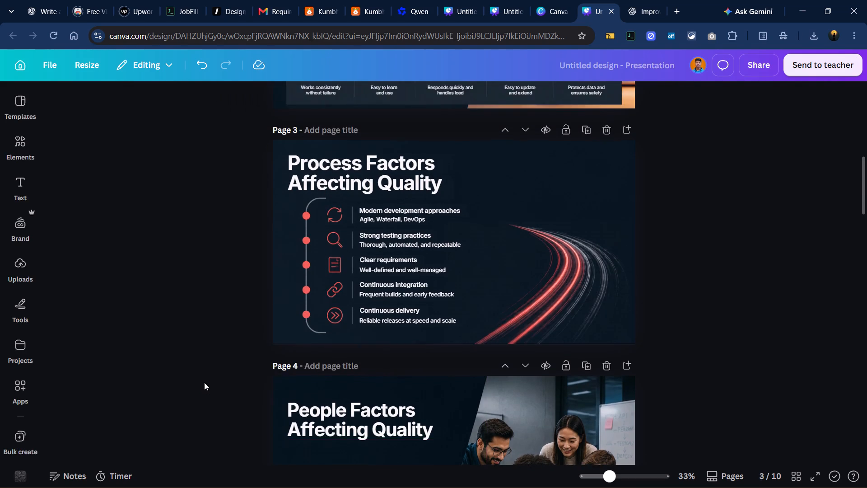
pyautogui.scroll(-4, 204, 382)
pyautogui.scroll(2, 206, 383)
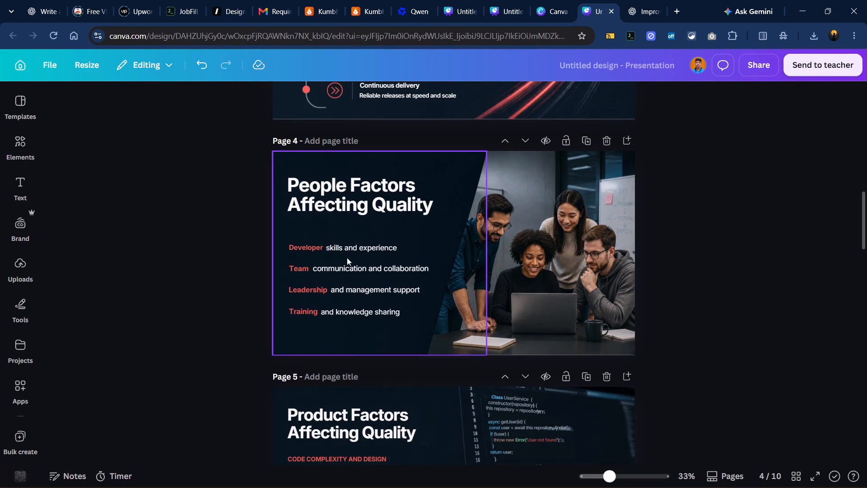
pyautogui.click(350, 246)
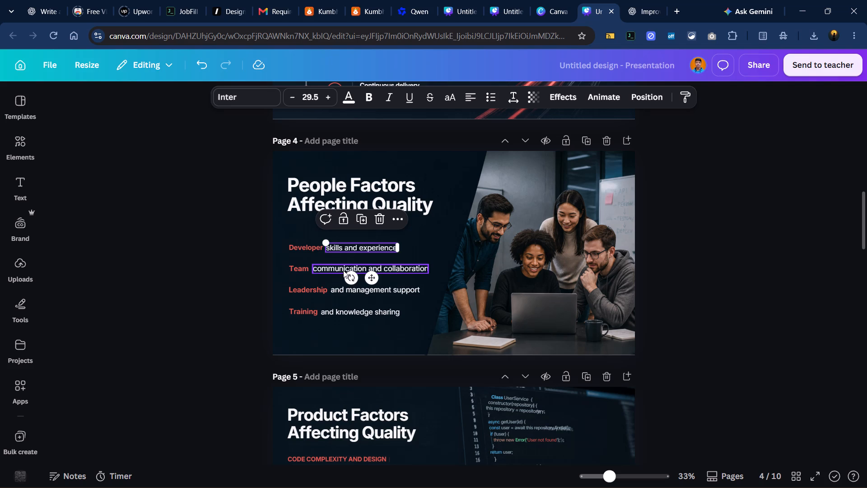
pyautogui.keyDown('ctrl'); pyautogui.click(343, 270); pyautogui.keyUp('ctrl')
pyautogui.keyDown('ctrl'); pyautogui.click(339, 294); pyautogui.keyUp('ctrl')
pyautogui.keyDown('ctrl'); pyautogui.click(334, 310); pyautogui.keyUp('ctrl')
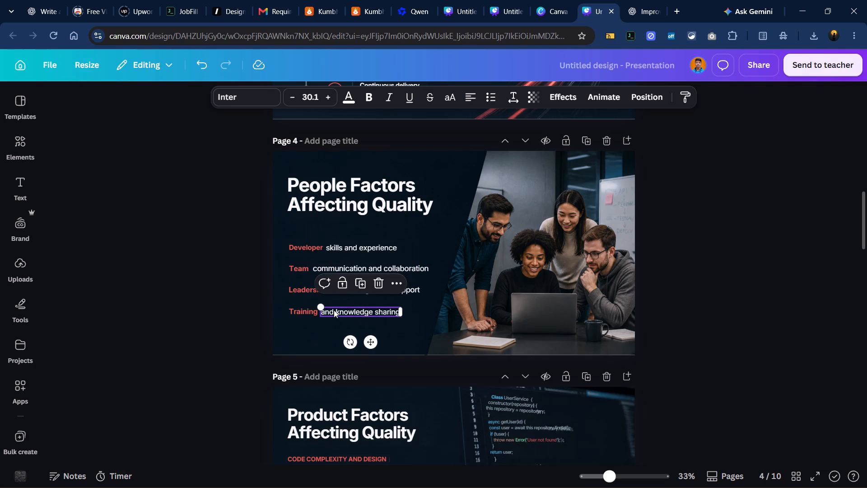
pyautogui.keyDown('ctrl'); pyautogui.click(409, 290); pyautogui.keyUp('ctrl')
pyautogui.keyDown('ctrl'); pyautogui.click(417, 272); pyautogui.keyUp('ctrl')
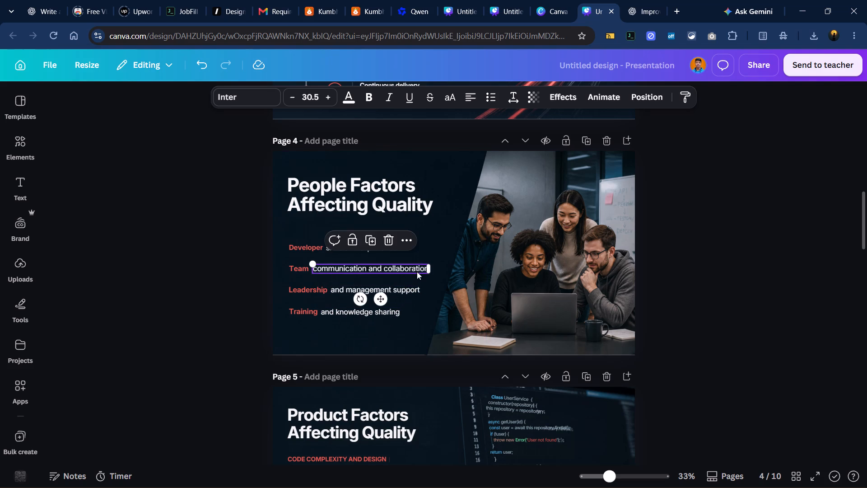
pyautogui.keyDown('ctrl'); pyautogui.click(333, 251); pyautogui.keyUp('ctrl')
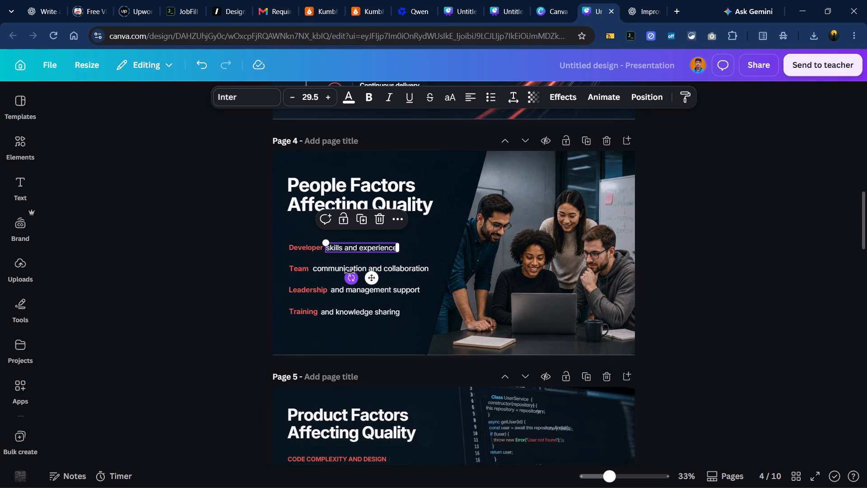
pyautogui.keyDown('ctrl'); pyautogui.click(397, 265); pyautogui.keyUp('ctrl')
pyautogui.keyDown('ctrl'); pyautogui.click(398, 286); pyautogui.keyUp('ctrl')
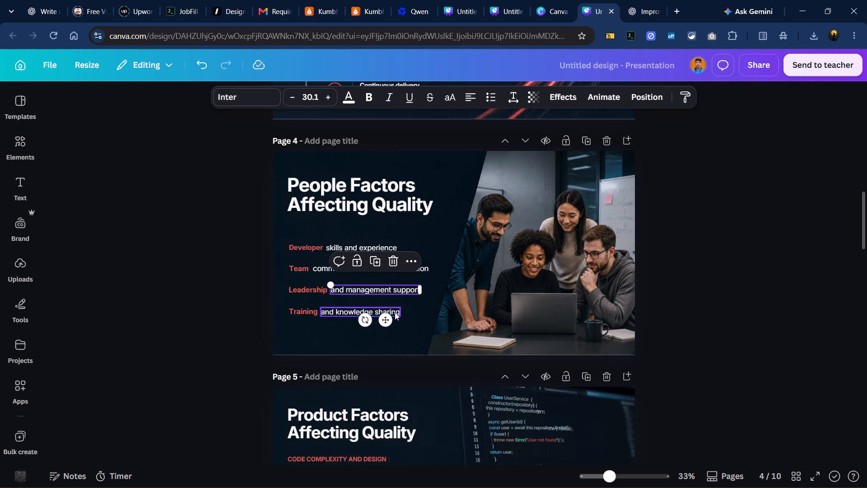
pyautogui.keyDown('ctrl'); pyautogui.click(395, 313); pyautogui.keyUp('ctrl')
pyautogui.keyDown('ctrl'); pyautogui.click(418, 270); pyautogui.keyUp('ctrl')
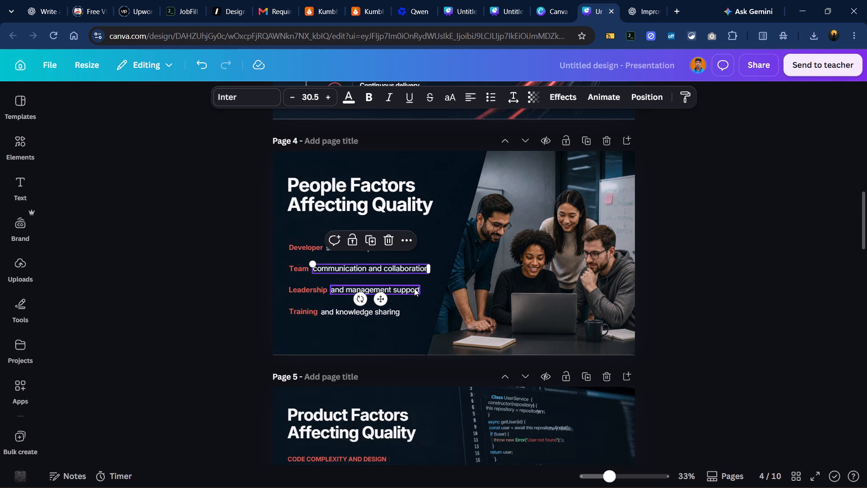
pyautogui.keyDown('ctrl'); pyautogui.click(414, 288); pyautogui.keyUp('ctrl')
pyautogui.keyDown('ctrl'); pyautogui.click(400, 313); pyautogui.keyUp('ctrl')
pyautogui.click(212, 302)
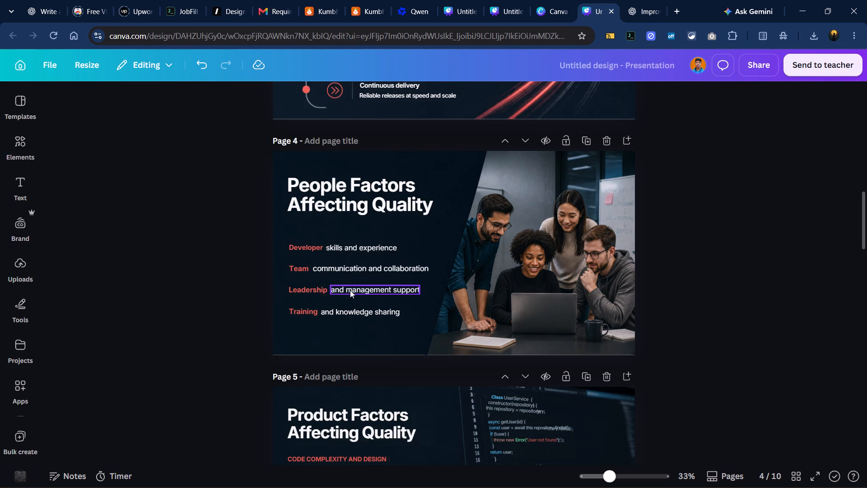
# Select all four white descriptions on the People Factors slide together and nudge them slightly left towards their red labels.
pyautogui.keyDown('shift'); pyautogui.click(350, 290); pyautogui.keyUp('shift')
pyautogui.keyDown('shift'); pyautogui.click(421, 270); pyautogui.keyUp('shift')
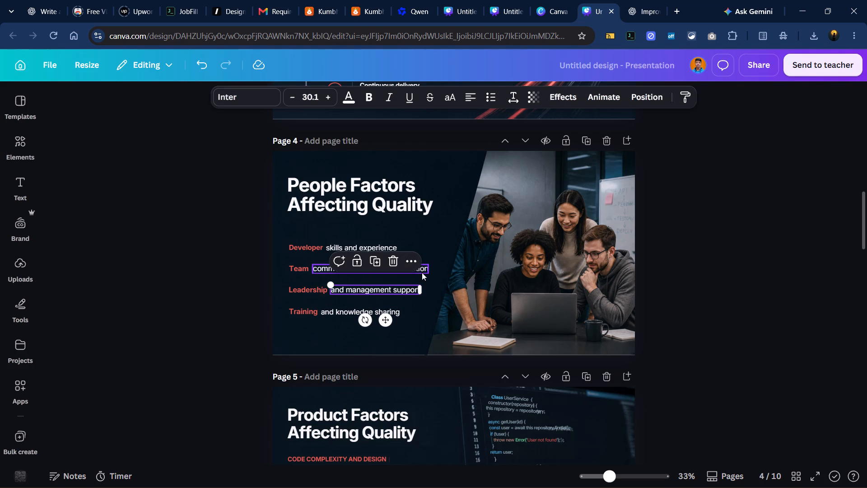
pyautogui.keyDown('shift'); pyautogui.click(422, 273); pyautogui.keyUp('shift')
pyautogui.keyDown('shift'); pyautogui.click(396, 313); pyautogui.keyUp('shift')
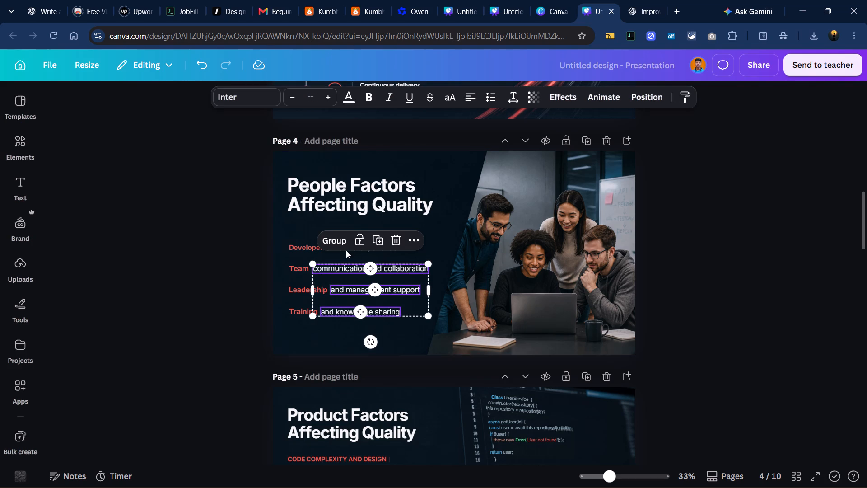
pyautogui.keyDown('shift'); pyautogui.click(347, 251); pyautogui.keyUp('shift')
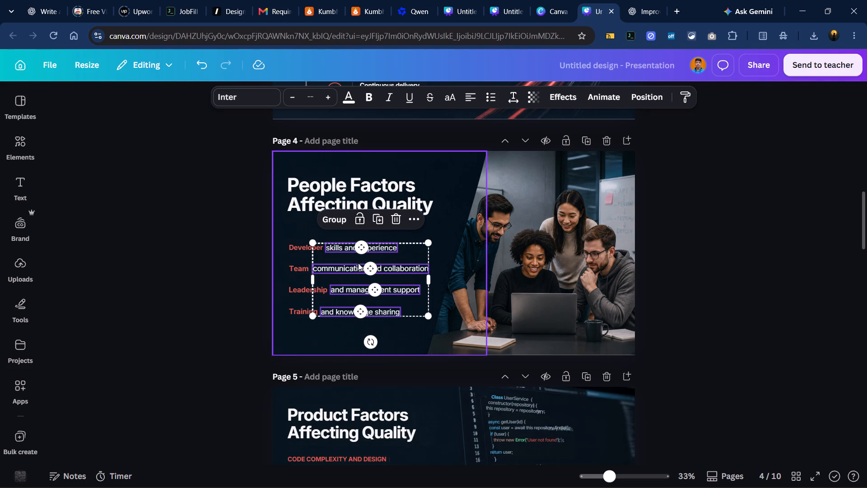
pyautogui.press('Left')
pyautogui.press('Left')
pyautogui.press('Left')
pyautogui.press('Left')
pyautogui.press('Left')
pyautogui.press('Left')
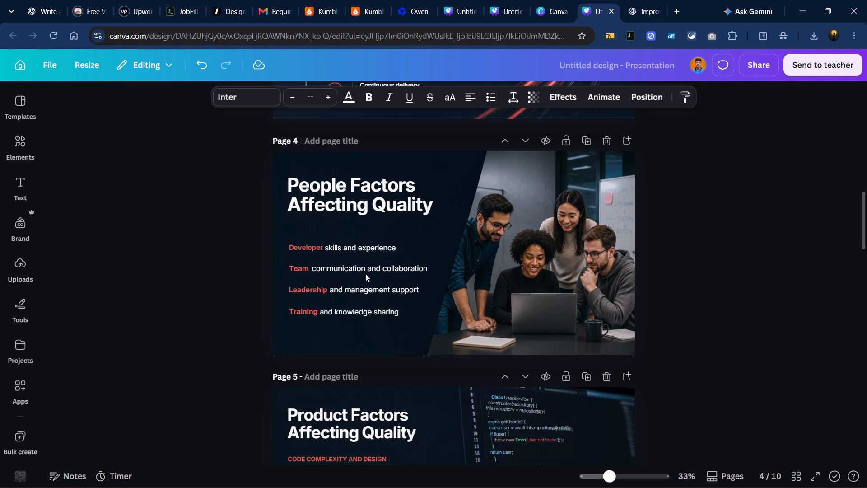
pyautogui.press('Right')
pyautogui.click(212, 279)
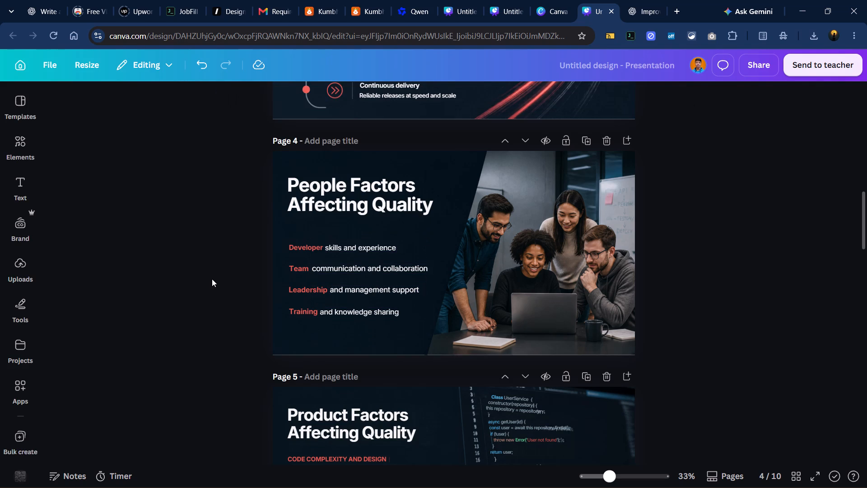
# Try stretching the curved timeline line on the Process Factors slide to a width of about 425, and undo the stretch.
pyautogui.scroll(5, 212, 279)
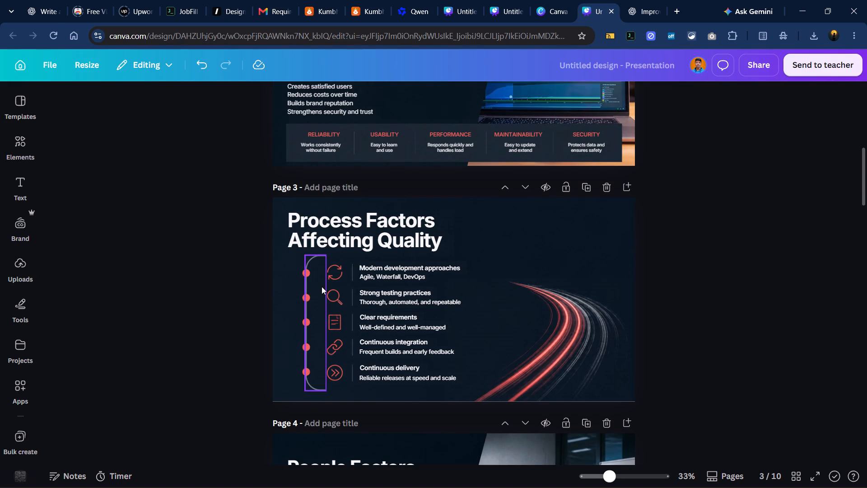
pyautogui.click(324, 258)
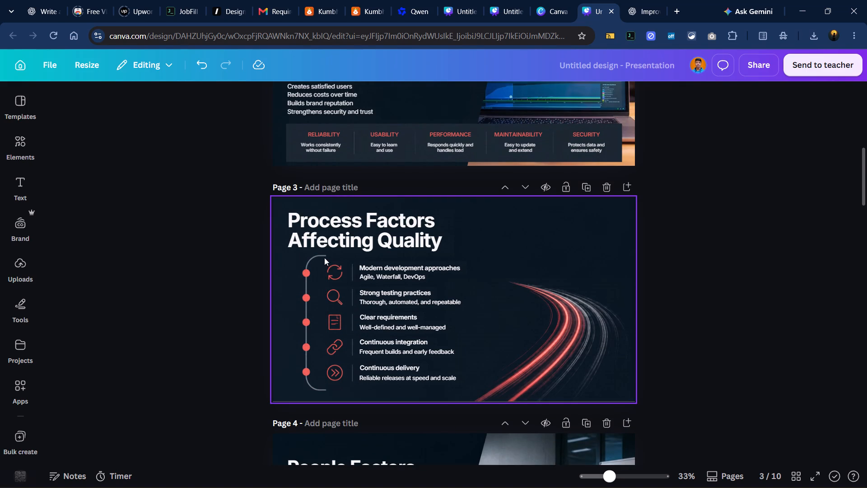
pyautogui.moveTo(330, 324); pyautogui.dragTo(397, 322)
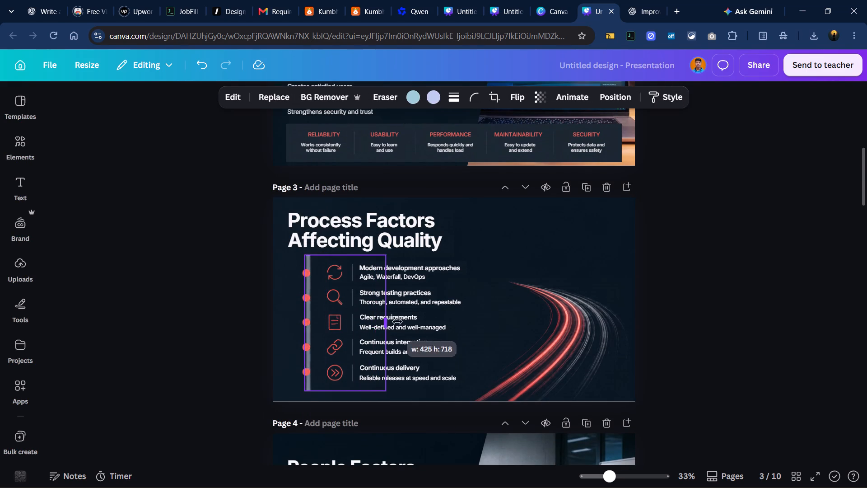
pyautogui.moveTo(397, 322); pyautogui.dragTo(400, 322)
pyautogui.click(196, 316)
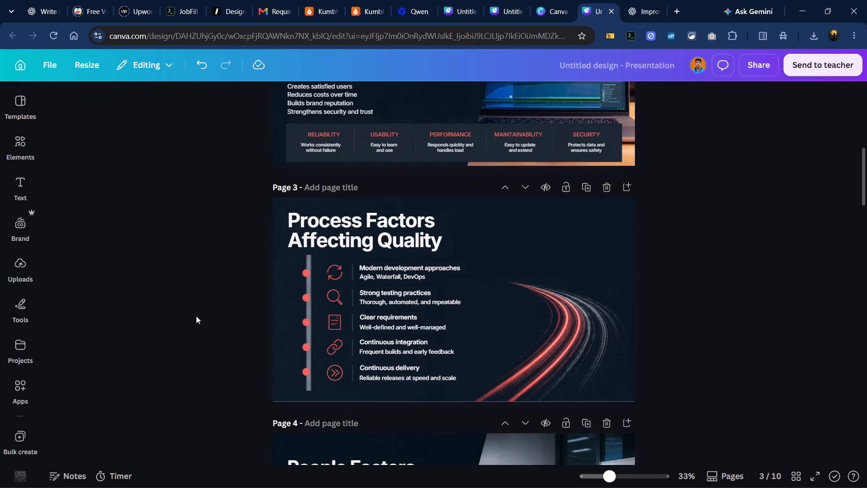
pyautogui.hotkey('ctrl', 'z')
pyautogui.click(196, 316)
pyautogui.scroll(4, 459, 298)
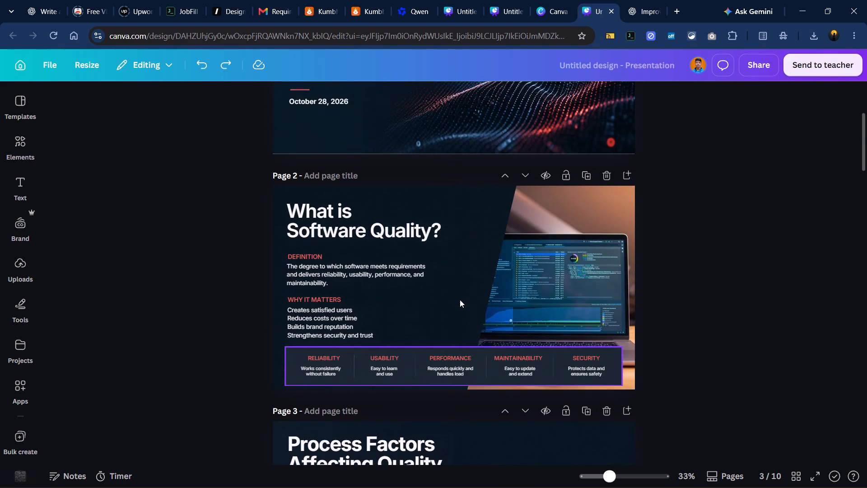
pyautogui.scroll(-5, 462, 299)
pyautogui.scroll(1, 462, 299)
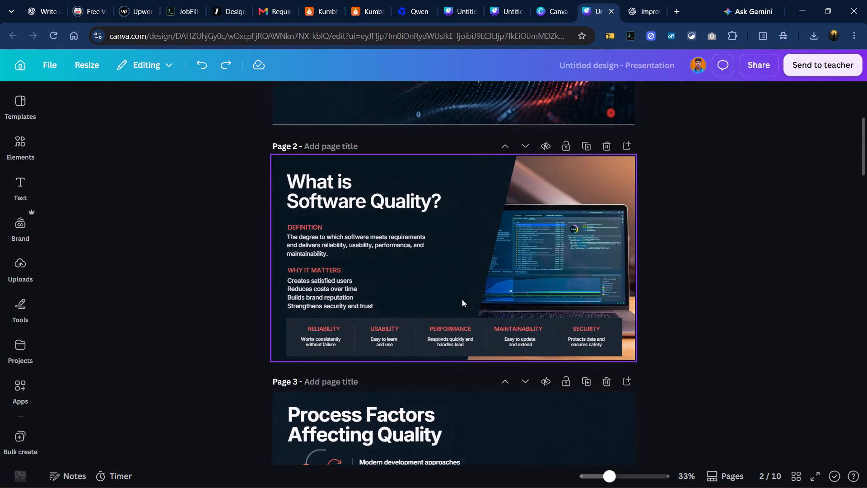
pyautogui.scroll(-2, 463, 296)
pyautogui.scroll(1, 463, 296)
pyautogui.scroll(-3, 463, 296)
pyautogui.scroll(1, 463, 296)
pyautogui.scroll(-3, 463, 296)
pyautogui.scroll(1, 463, 296)
pyautogui.scroll(-12, 463, 296)
pyautogui.scroll(2, 464, 294)
pyautogui.scroll(-3, 462, 293)
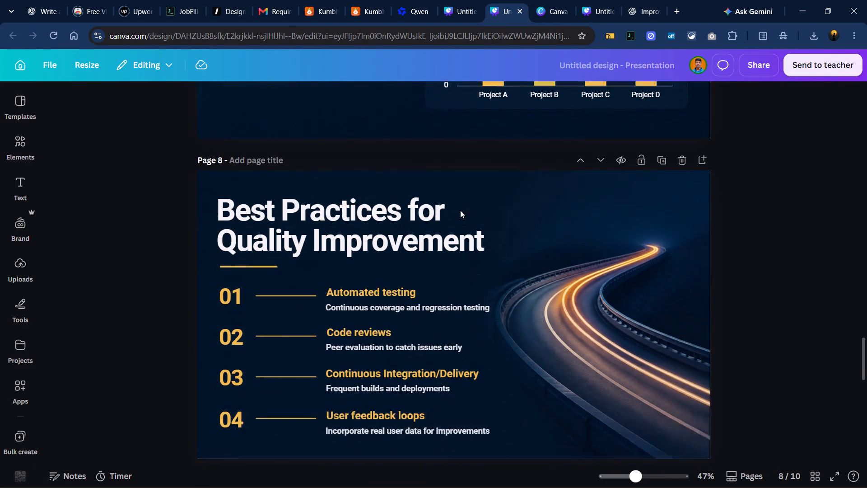
pyautogui.scroll(7, 460, 210)
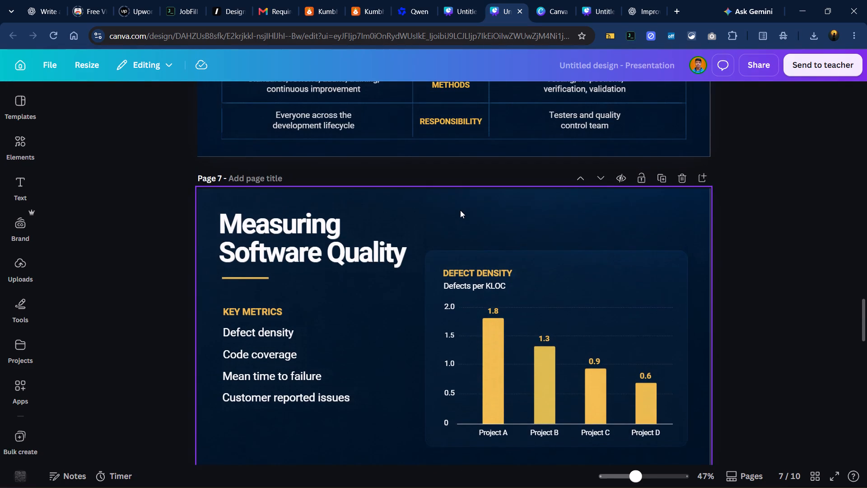
# Examine the Common Quality Challenges, Quality Assurance vs Quality Control and Measuring Software Quality slides of the blue and yellow presentation.
pyautogui.scroll(3, 460, 210)
pyautogui.scroll(-2, 460, 210)
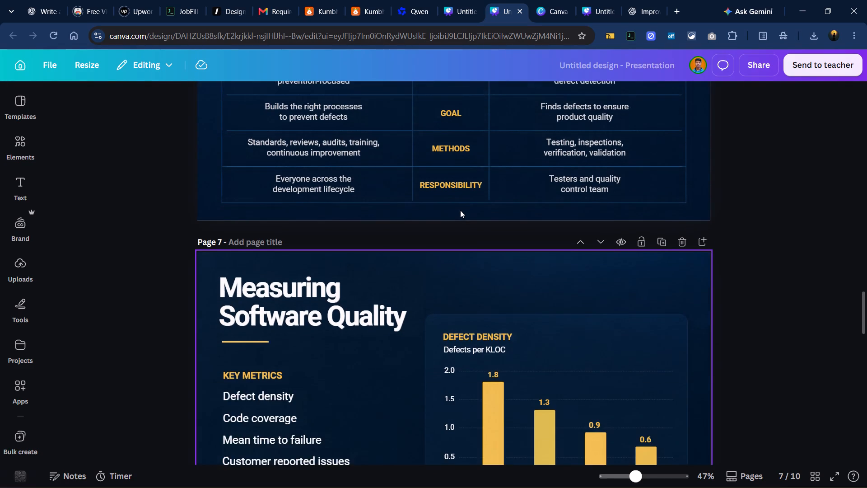
pyautogui.scroll(2, 460, 210)
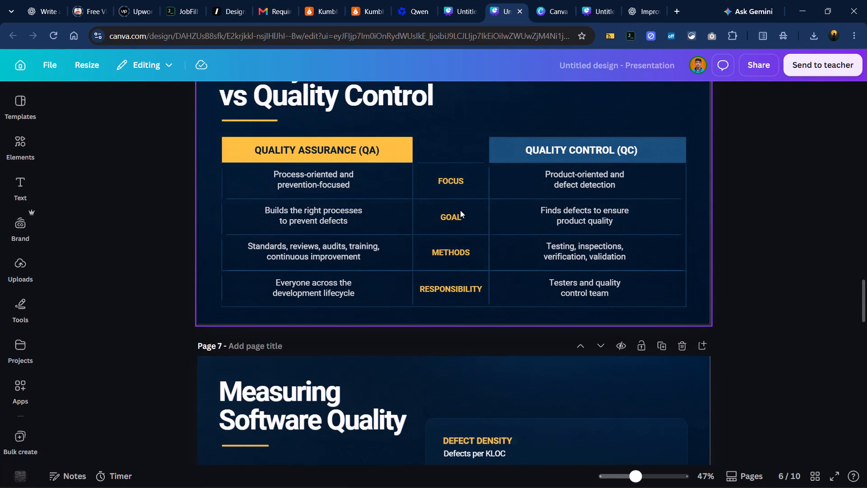
pyautogui.scroll(-1, 460, 210)
pyautogui.scroll(1, 460, 210)
pyautogui.scroll(-3, 460, 210)
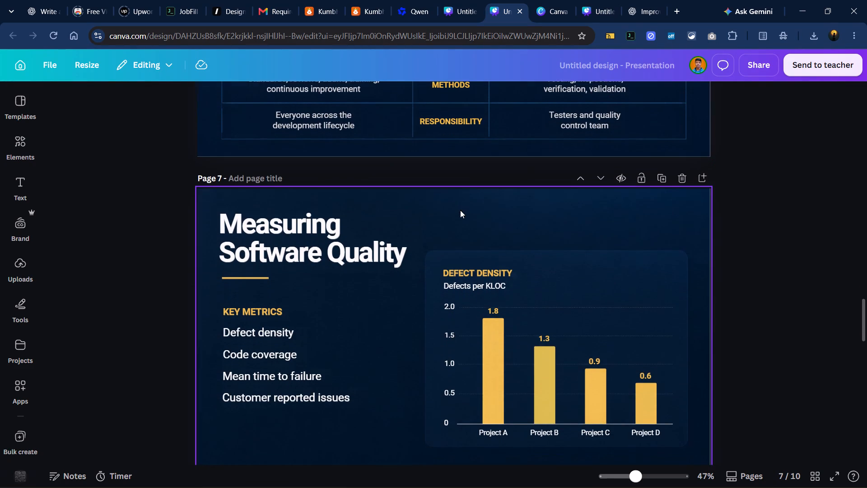
pyautogui.scroll(-1, 460, 210)
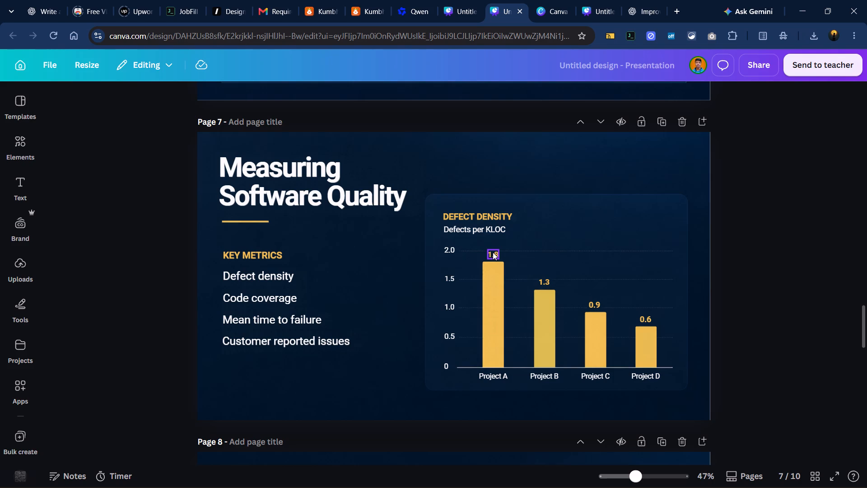
pyautogui.scroll(5, 493, 252)
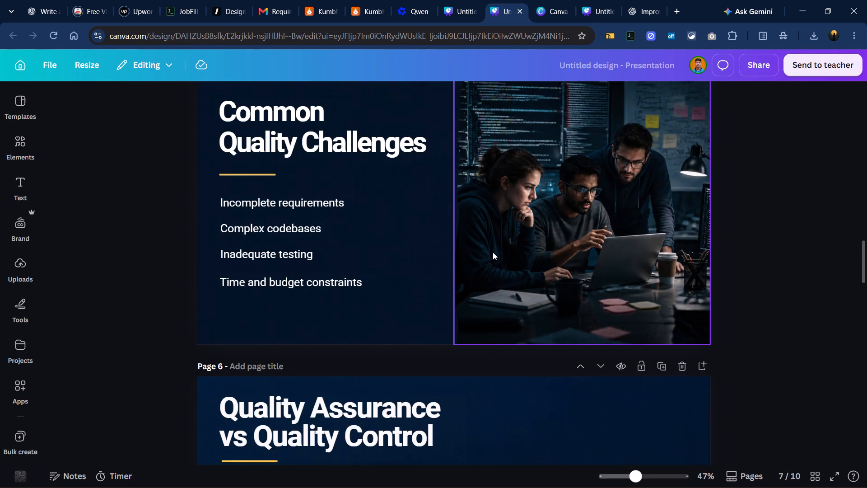
pyautogui.scroll(-4, 493, 252)
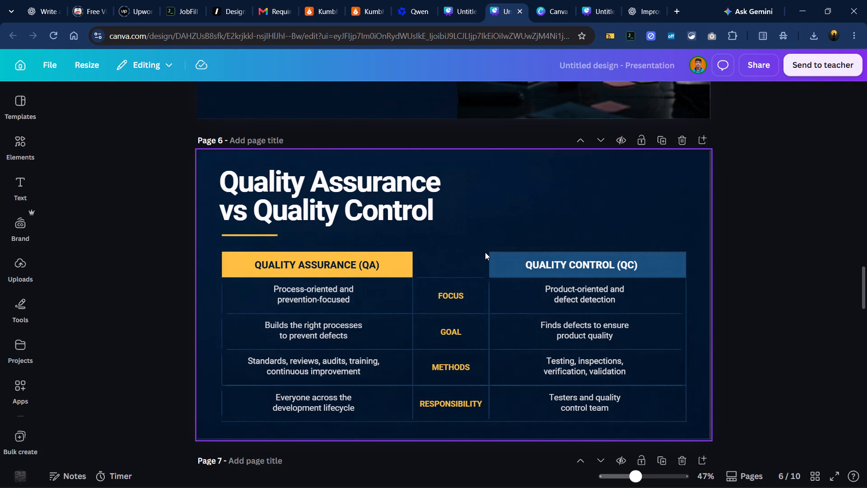
pyautogui.scroll(1, 485, 252)
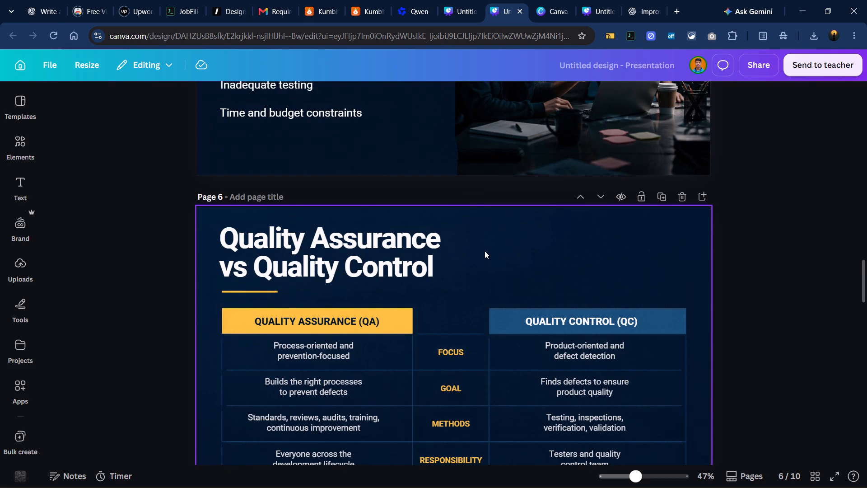
pyautogui.scroll(-2, 481, 247)
pyautogui.scroll(1, 484, 243)
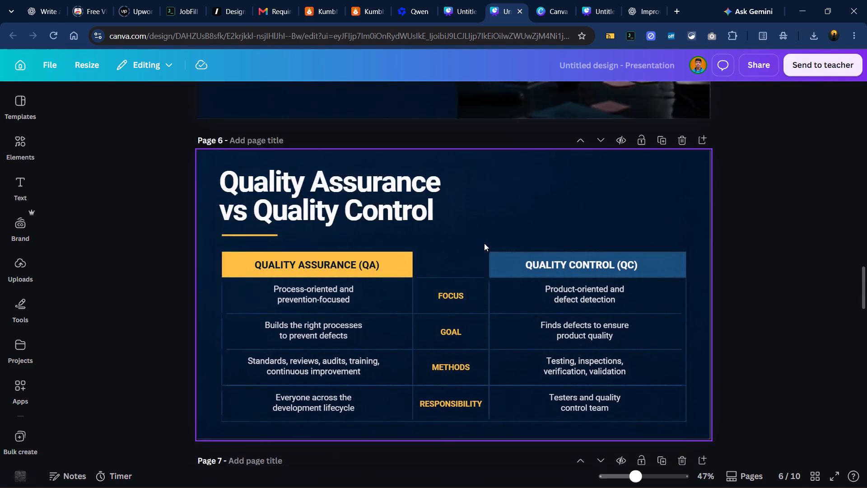
pyautogui.scroll(2, 484, 243)
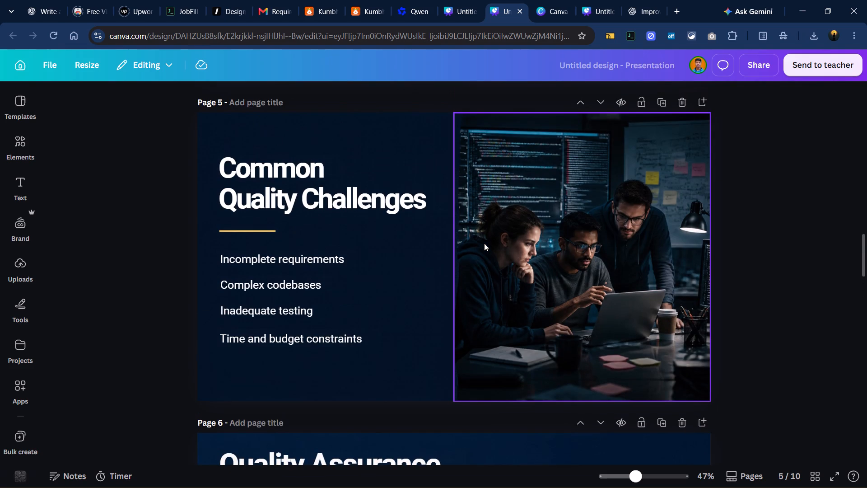
pyautogui.scroll(-8, 484, 243)
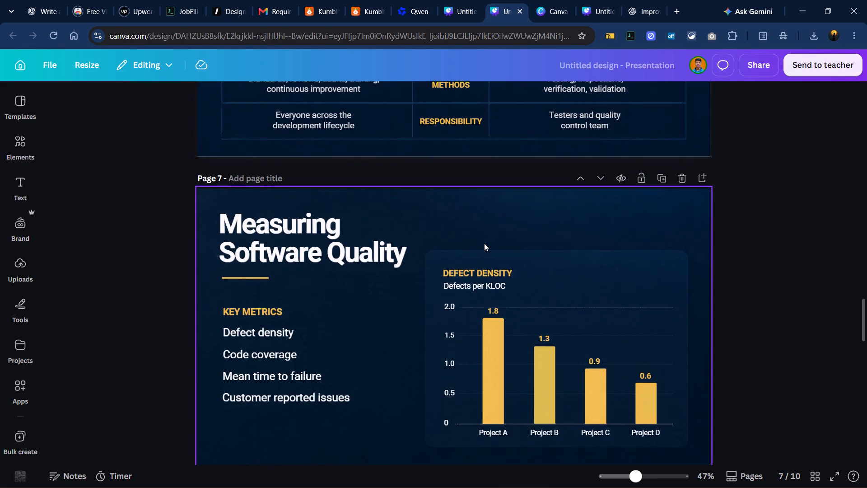
pyautogui.scroll(2, 484, 243)
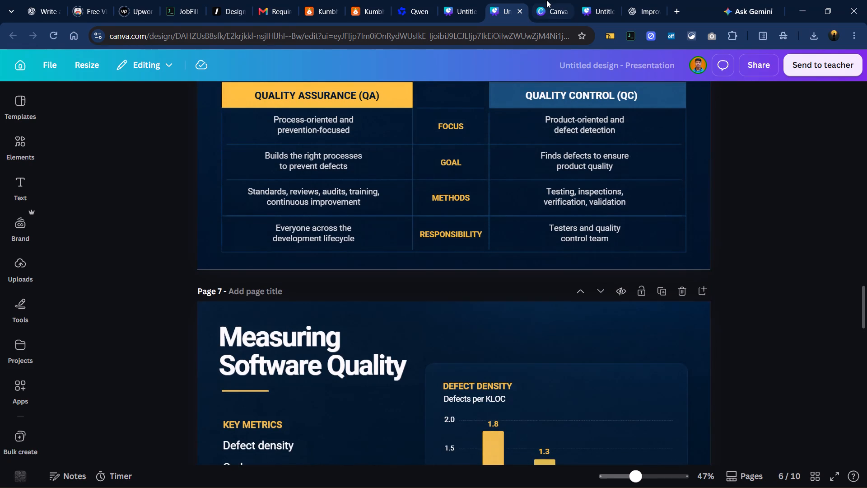
# Return to the red-accented presentation and review its slides from the case study through Questions and back to the title slide.
pyautogui.click(546, 0)
pyautogui.click(590, 0)
pyautogui.scroll(-1, 480, 214)
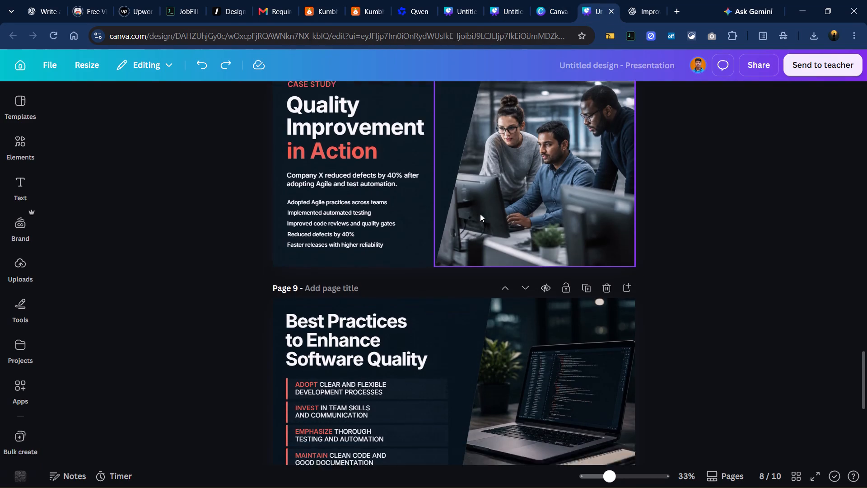
pyautogui.scroll(-6, 480, 214)
pyautogui.scroll(4, 480, 214)
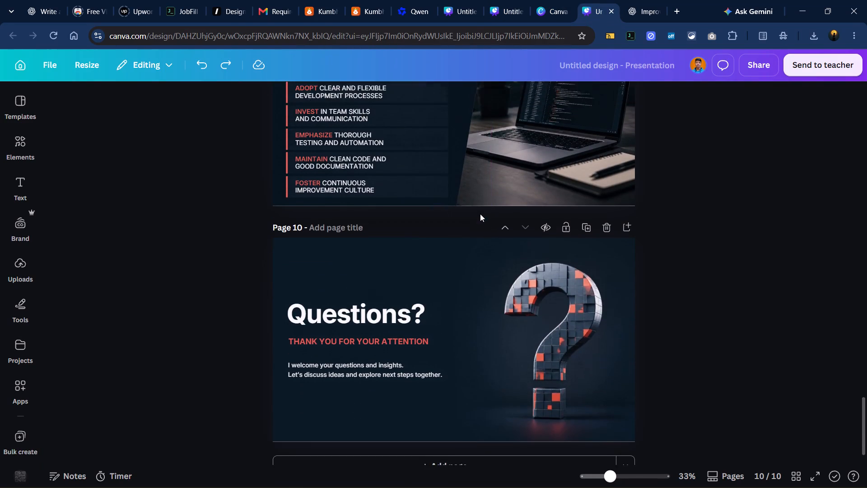
pyautogui.scroll(1, 480, 214)
pyautogui.scroll(-1, 480, 214)
pyautogui.scroll(5, 480, 214)
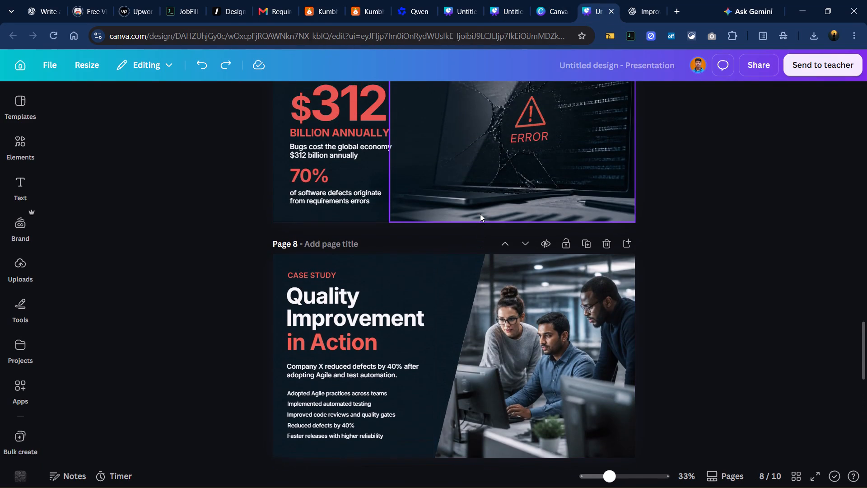
pyautogui.scroll(2, 480, 214)
pyautogui.scroll(-1, 480, 214)
pyautogui.scroll(8, 480, 214)
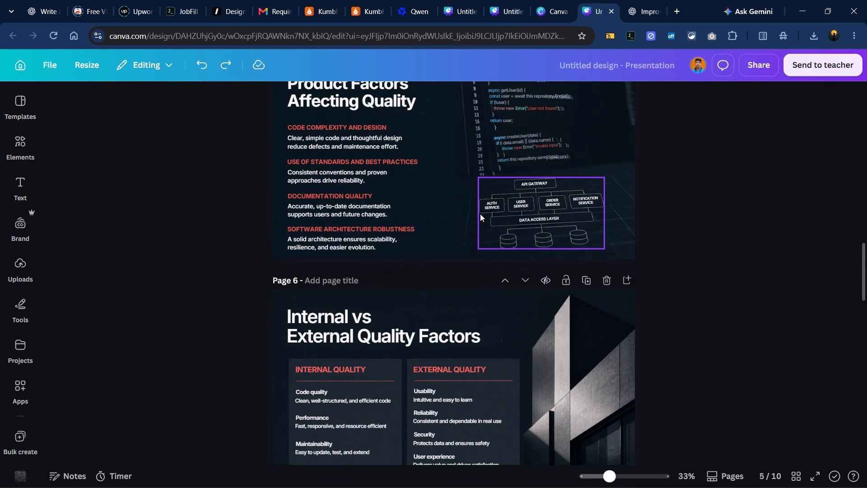
pyautogui.scroll(9, 480, 214)
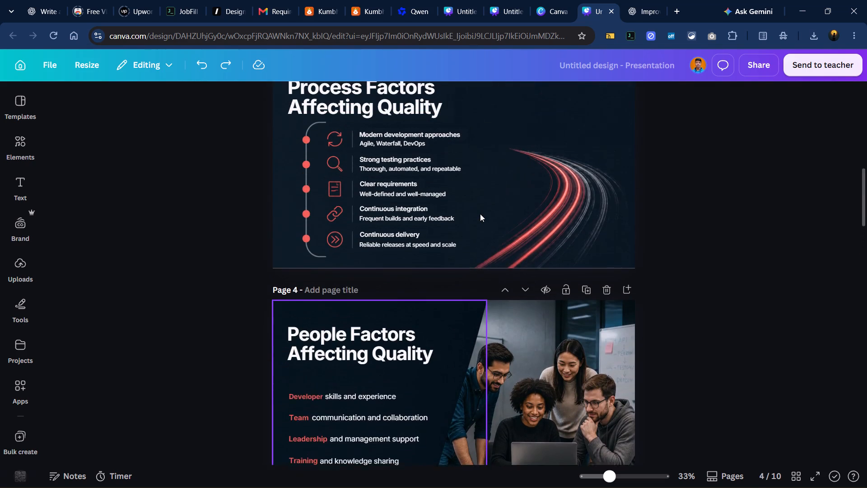
pyautogui.scroll(3, 480, 214)
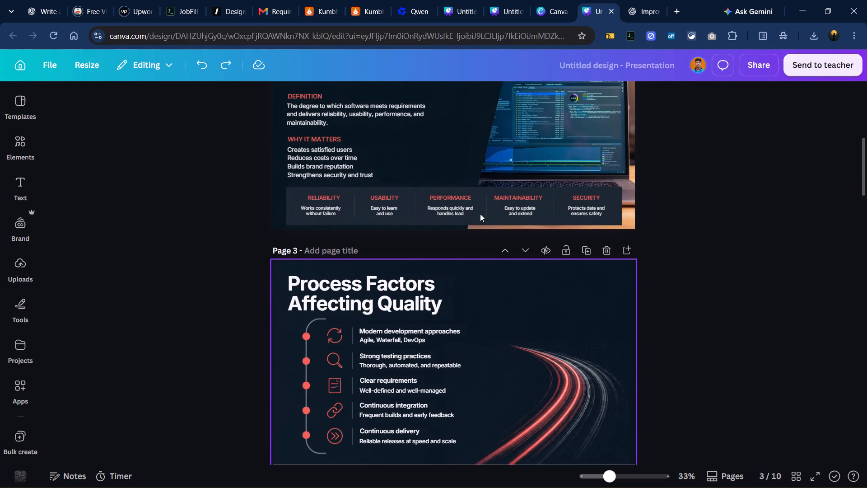